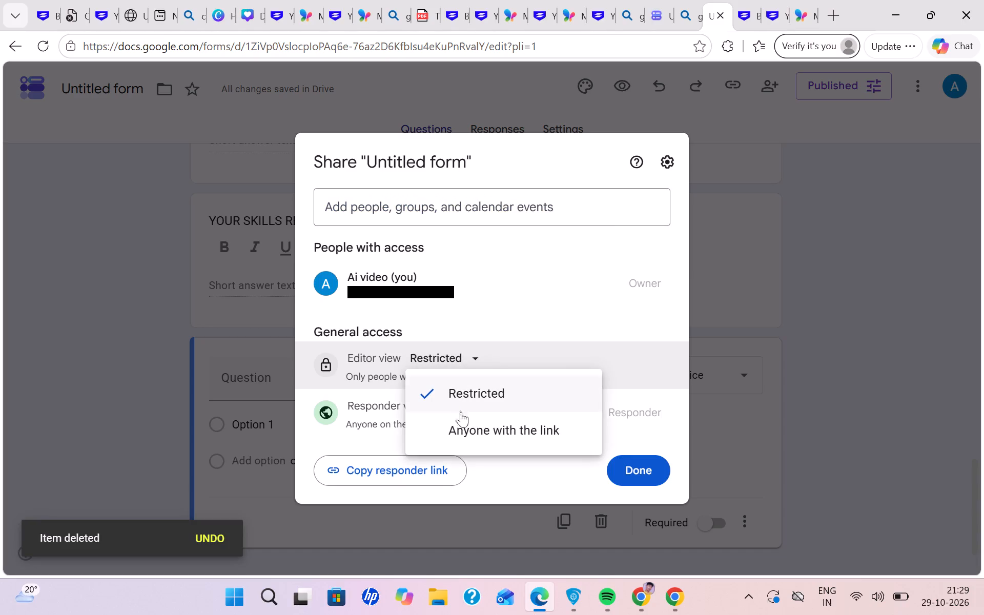
pyautogui.click(869, 285)
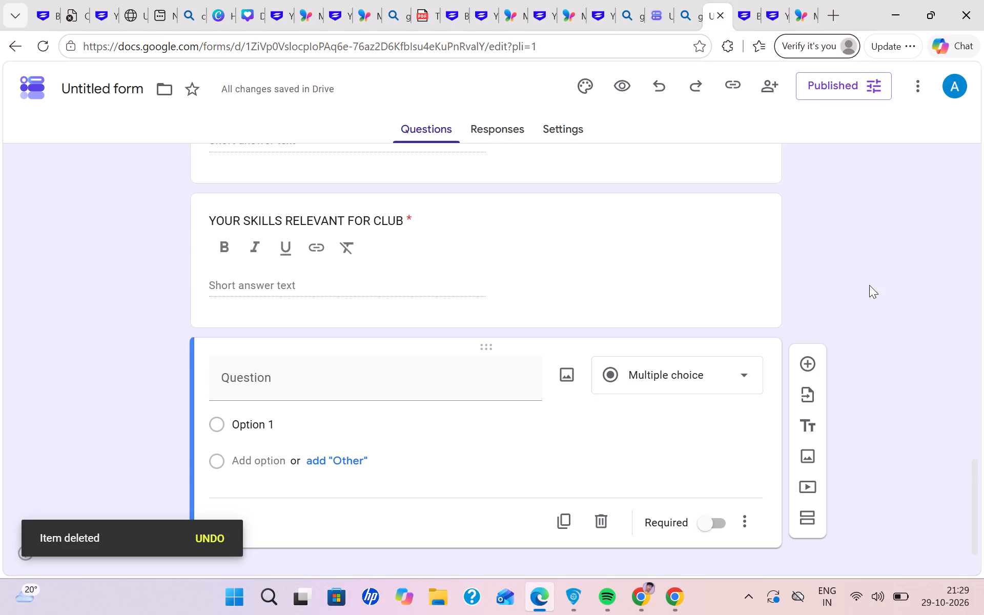
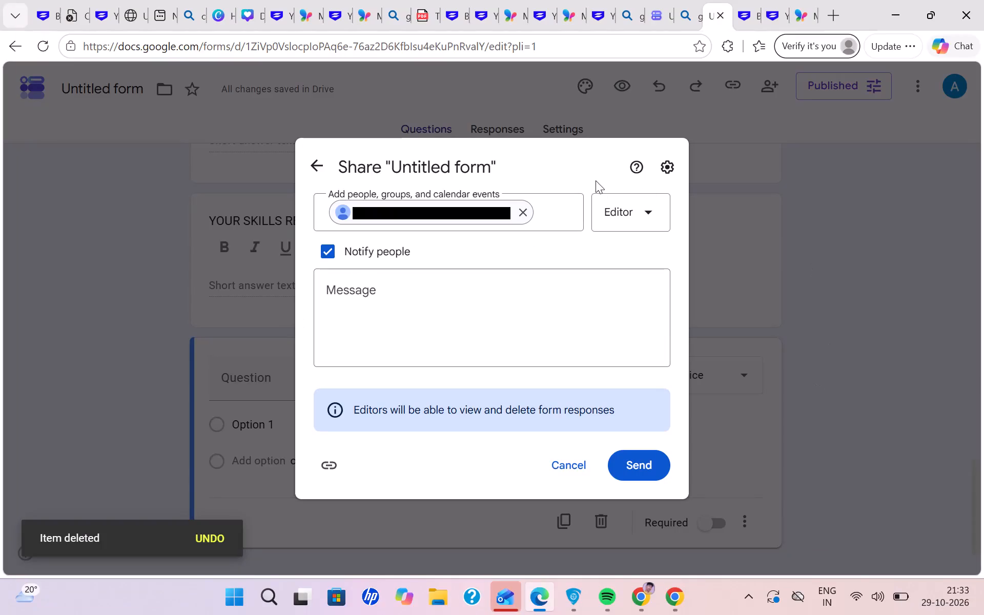
# Share the form with the added person as Editor, with the notification left on.
pyautogui.click(638, 214)
pyautogui.click(597, 264)
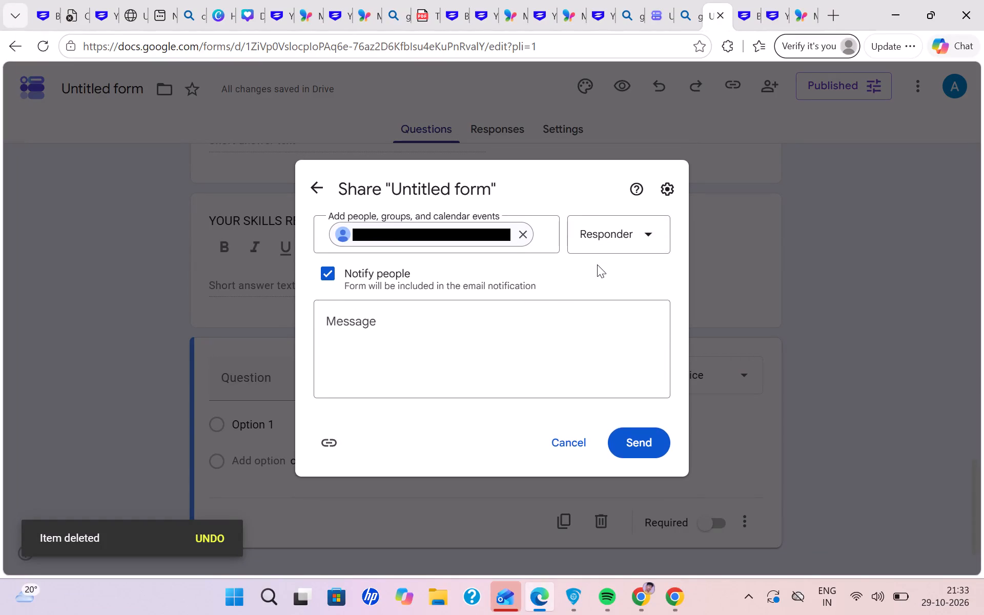
pyautogui.click(610, 239)
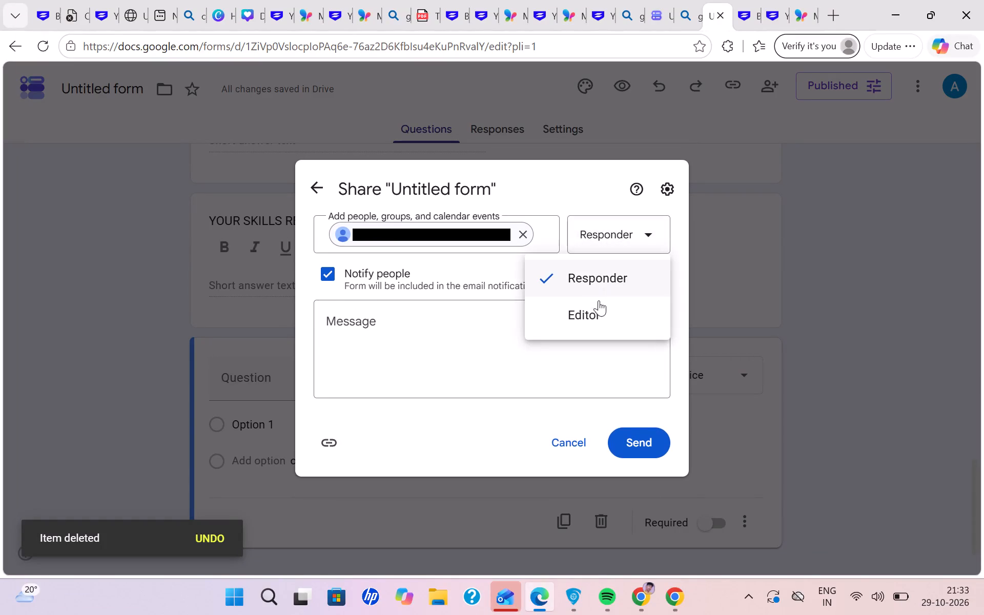
pyautogui.click(599, 304)
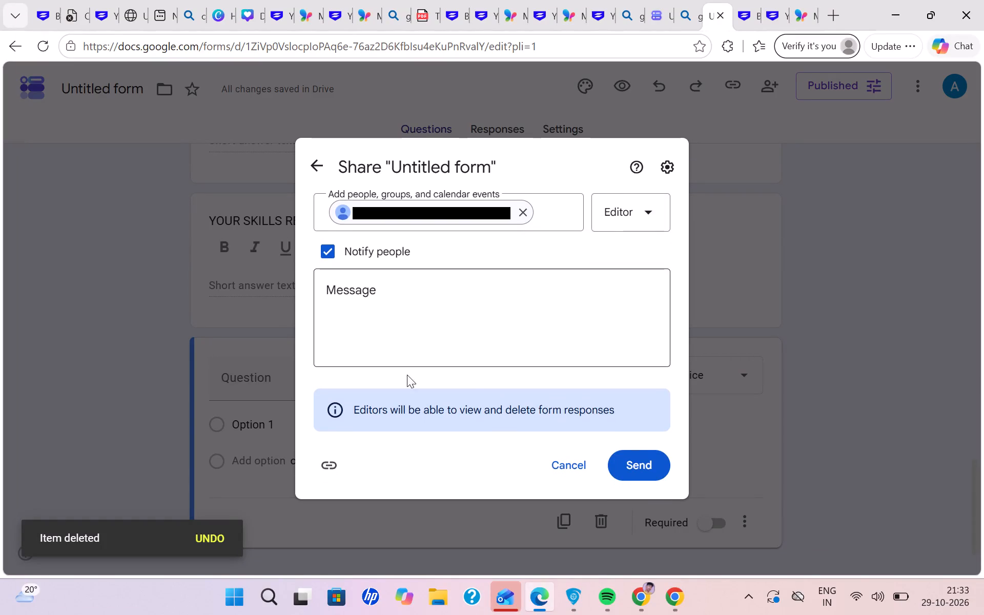
pyautogui.click(634, 462)
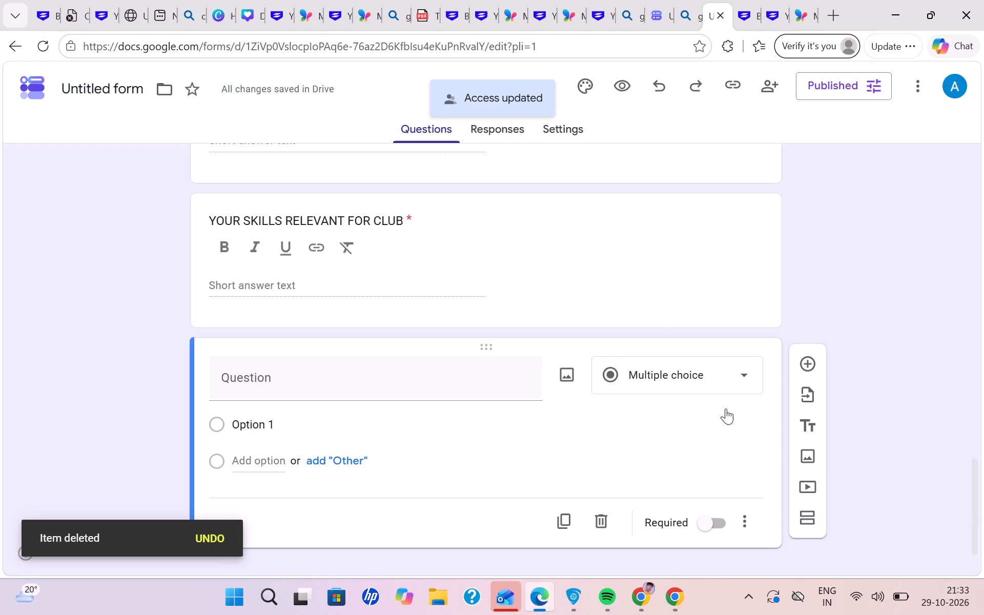
# Delete the blank multiple-choice question below YOUR SKILLS RELEVANT FOR CLUB.
pyautogui.click(606, 518)
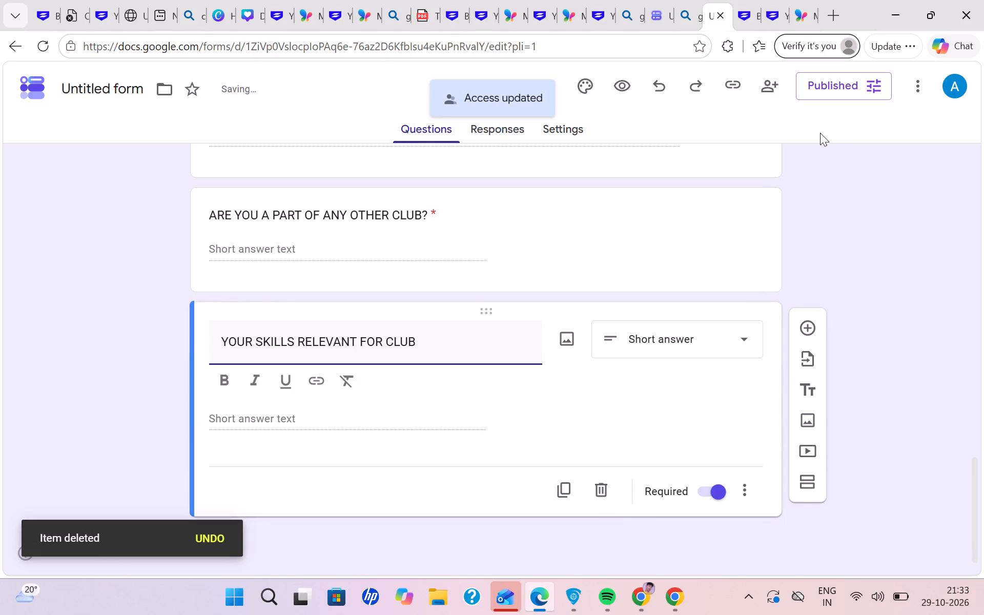
# Check the editor view's general access options in the form's sharing settings, leaving without choosing one.
pyautogui.click(762, 94)
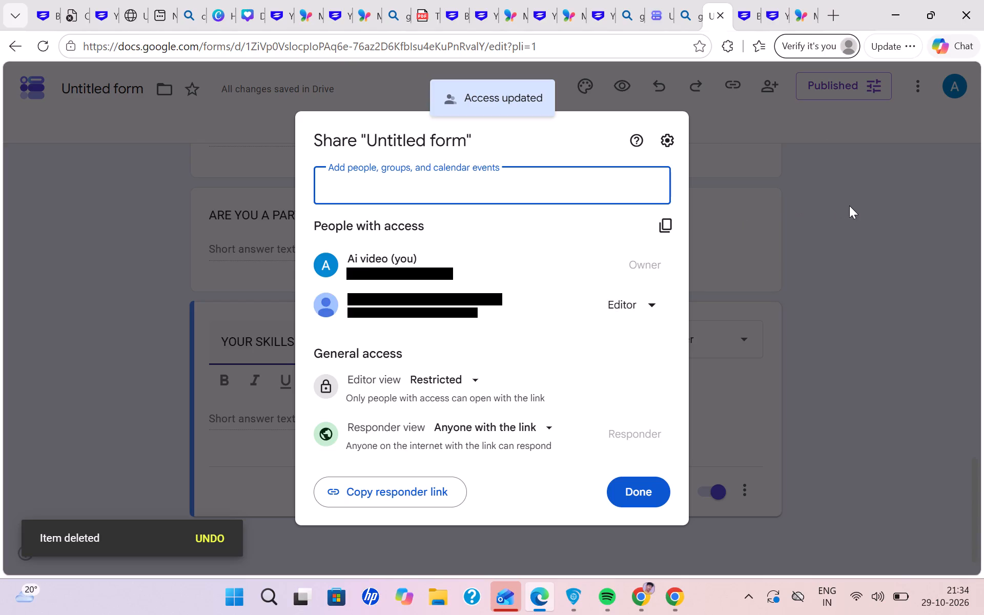
pyautogui.click(484, 375)
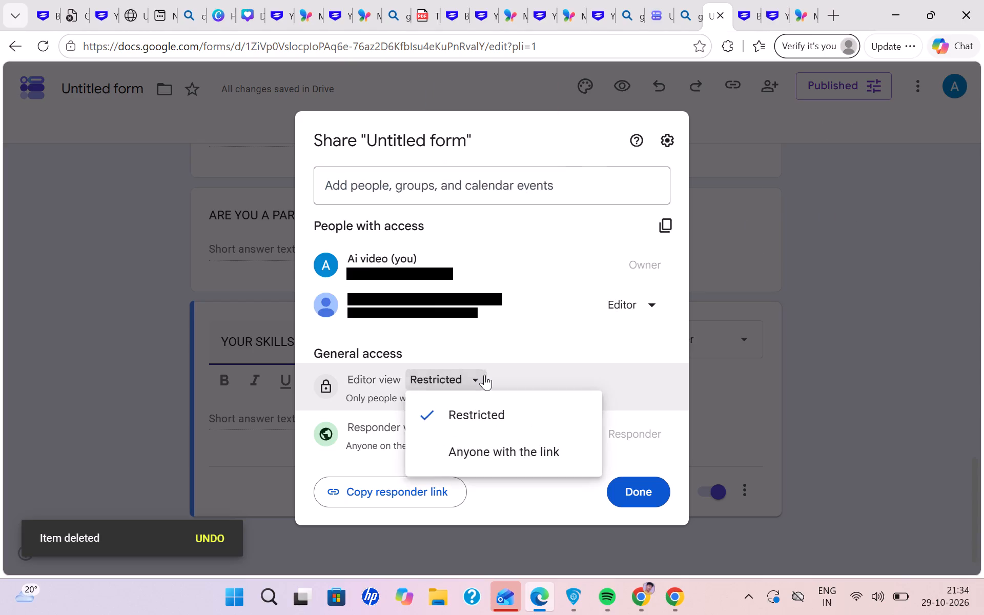
pyautogui.click(868, 308)
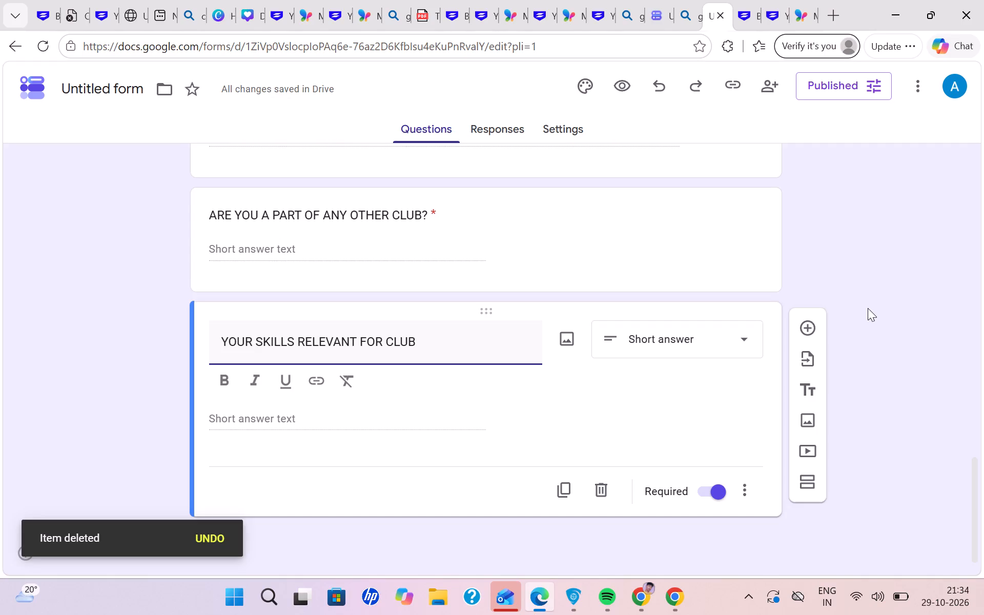
# Review the form from its title and description down through the questions to SUBTEAM.
pyautogui.scroll(5, 661, 441)
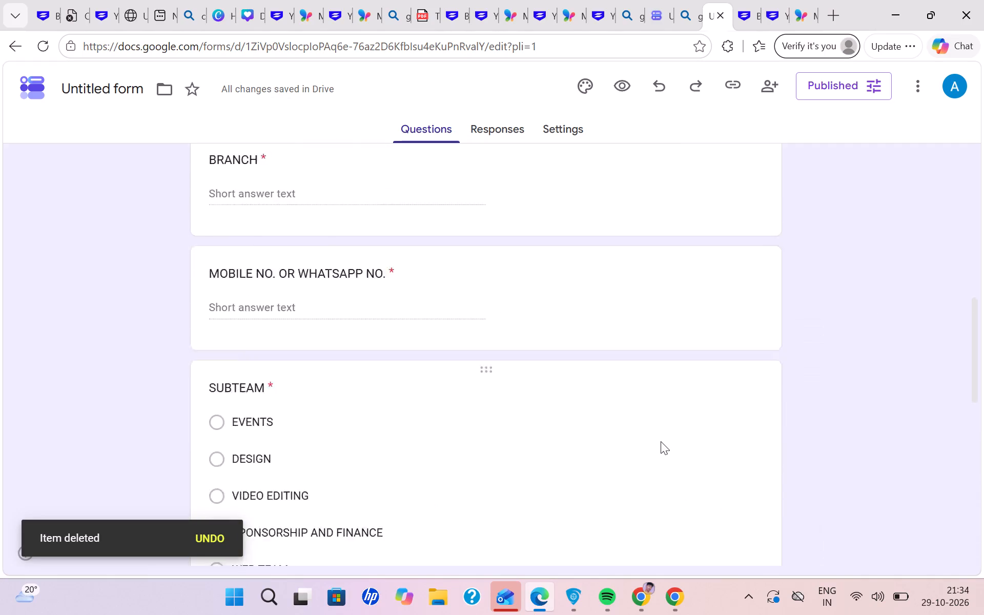
pyautogui.scroll(4, 661, 441)
pyautogui.scroll(-1, 661, 441)
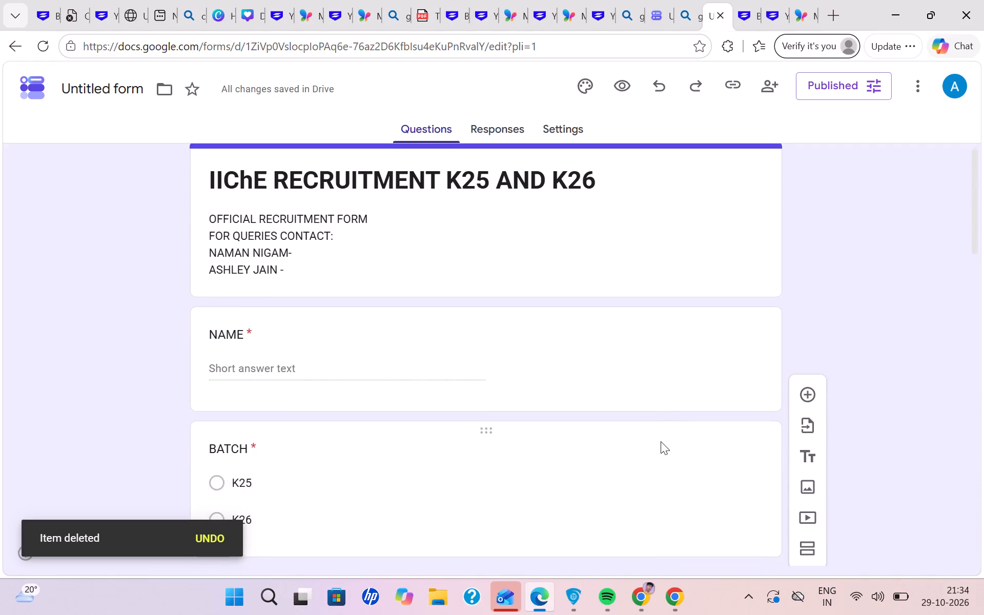
pyautogui.scroll(-1, 661, 441)
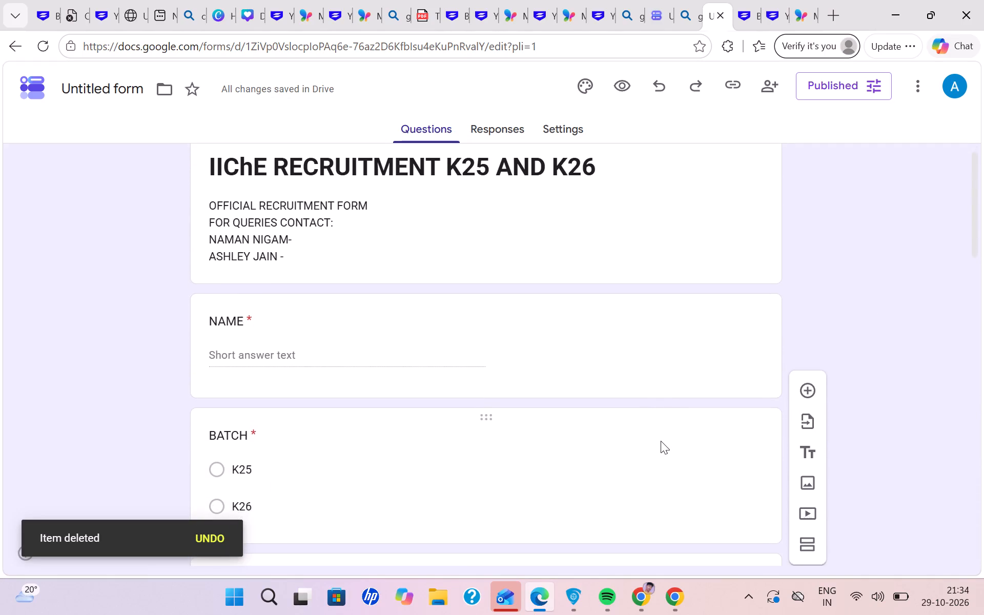
pyautogui.scroll(-4, 661, 441)
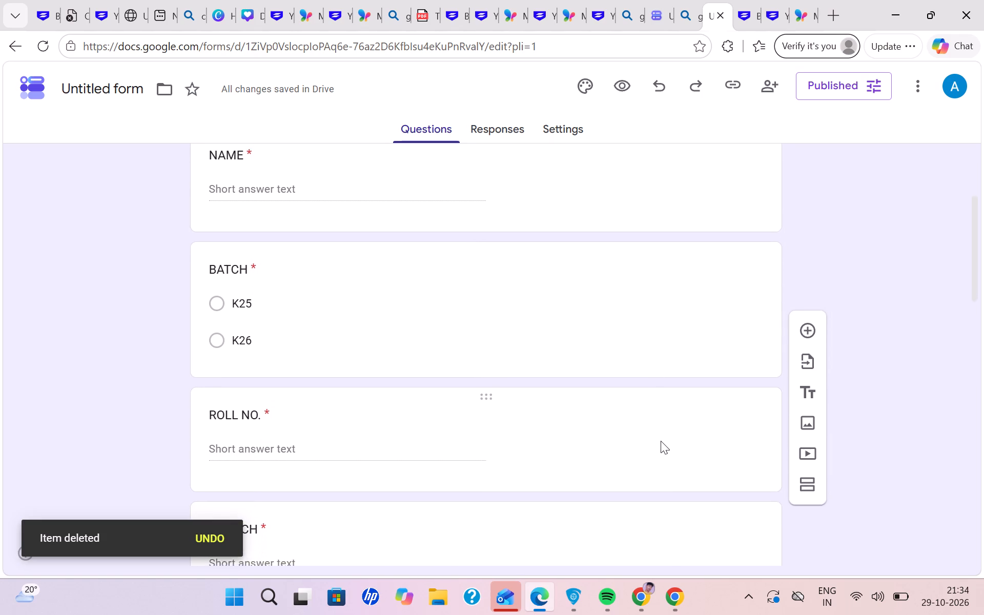
pyautogui.scroll(-8, 661, 441)
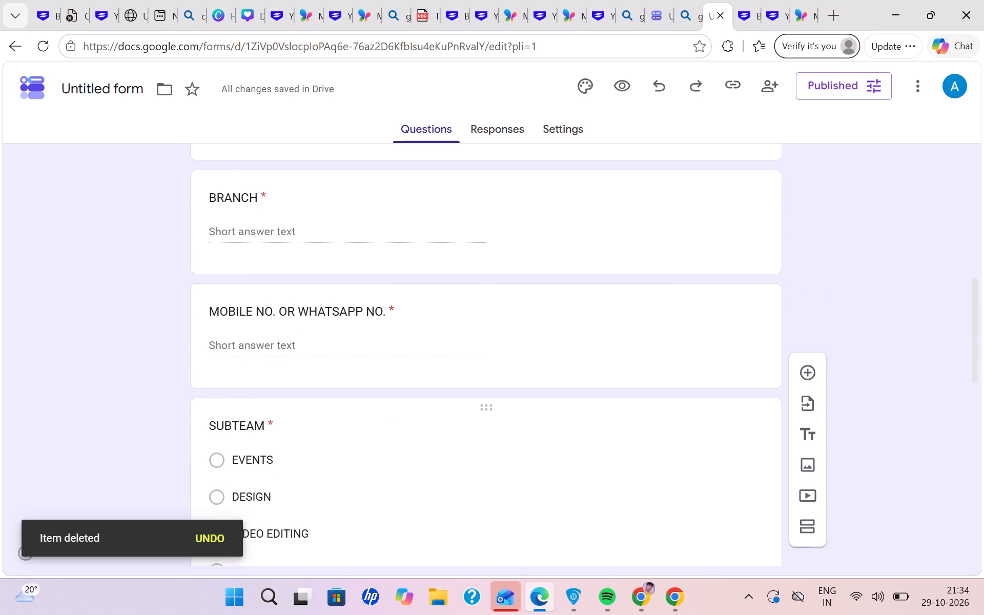
pyautogui.scroll(-3, 661, 441)
pyautogui.scroll(1, 661, 441)
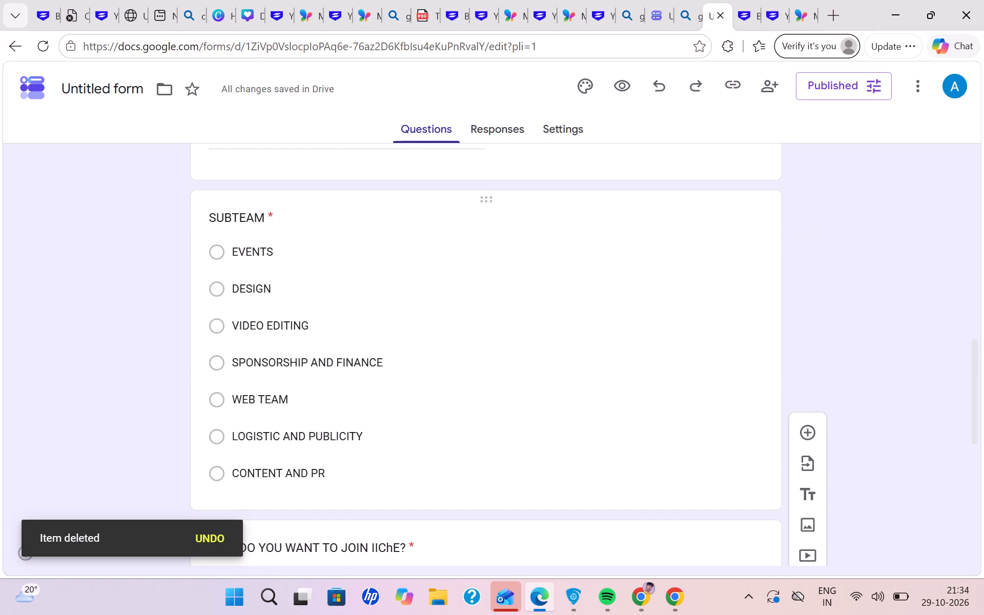
# Check the question type choices of the SUBTEAM question and keep Multiple choice.
pyautogui.click(218, 245)
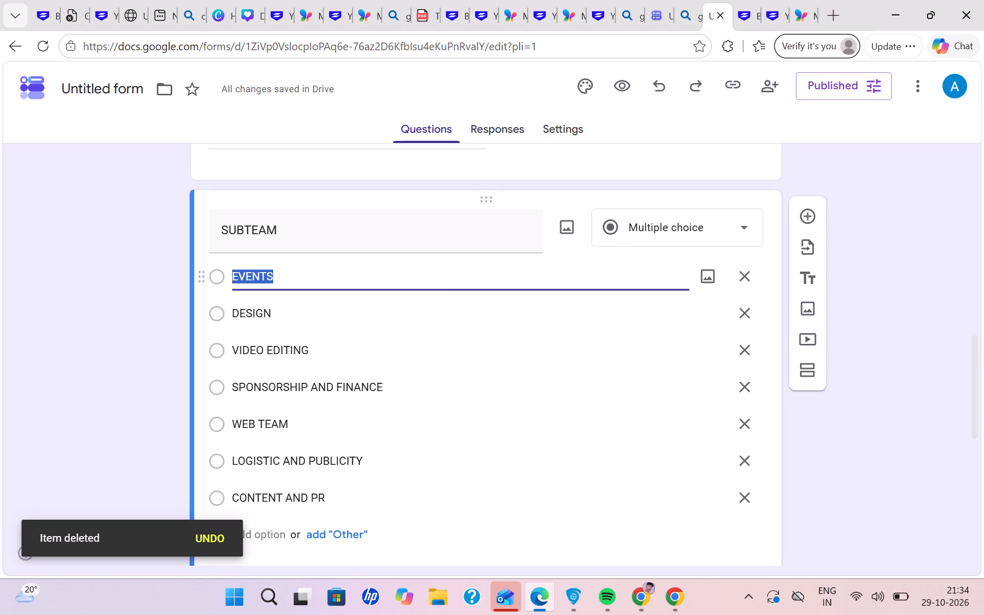
pyautogui.click(670, 219)
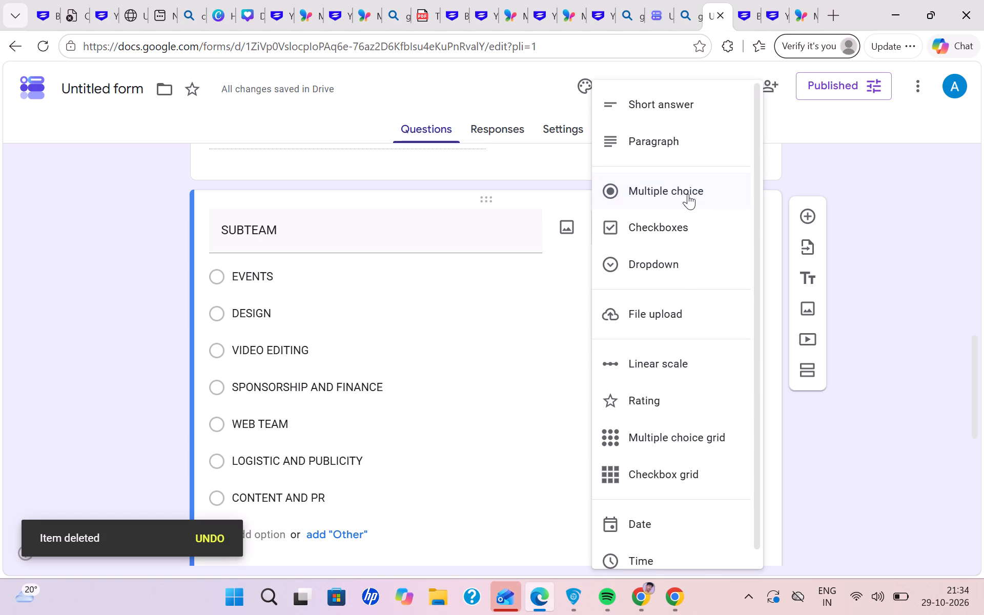
pyautogui.click(688, 194)
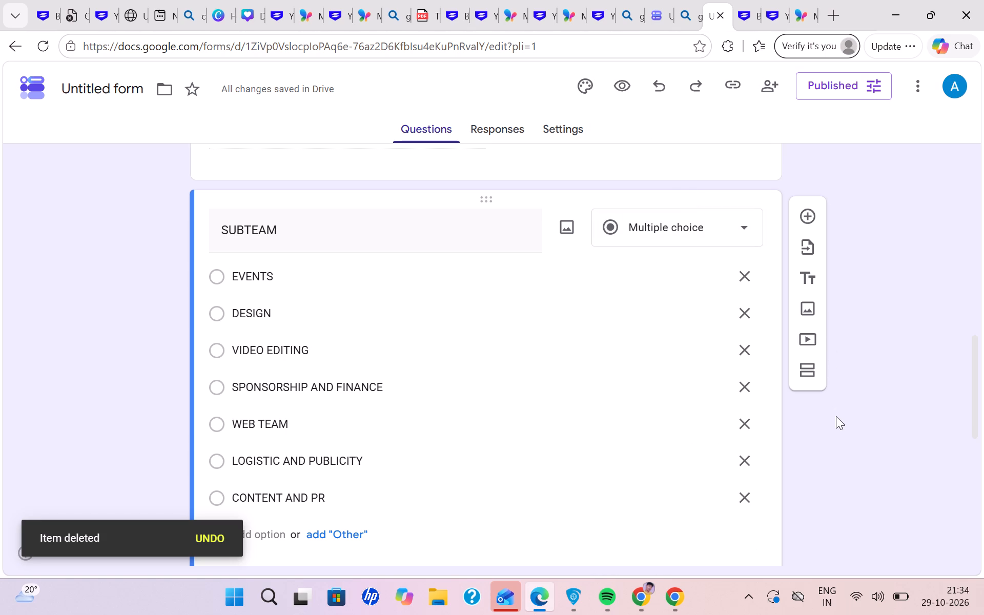
pyautogui.click(836, 416)
pyautogui.click(836, 418)
pyautogui.click(891, 258)
# Review the SUBTEAM question's type and options and the questions below it.
pyautogui.scroll(-6, 891, 258)
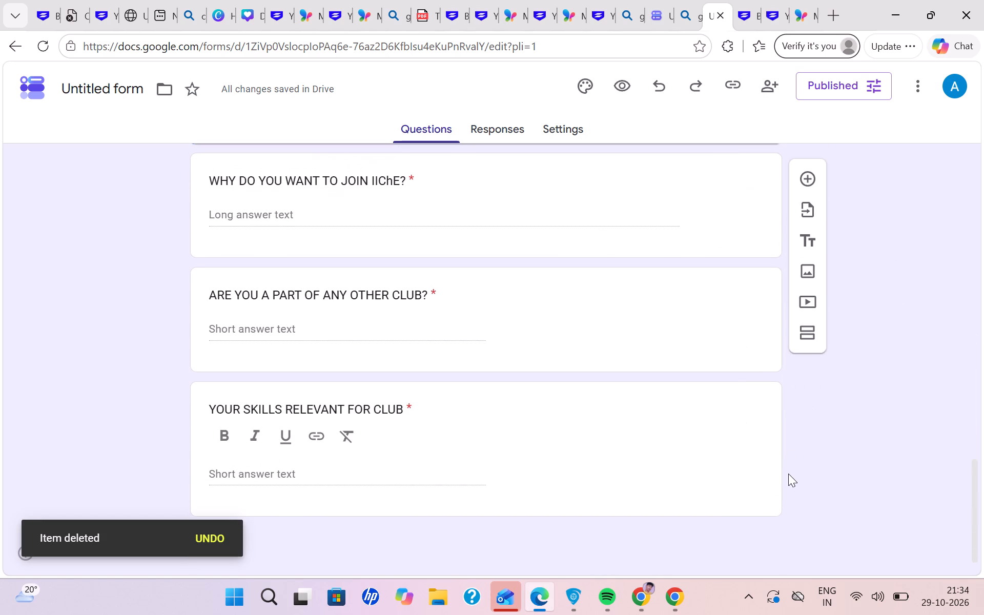
pyautogui.click(790, 475)
pyautogui.scroll(4, 888, 244)
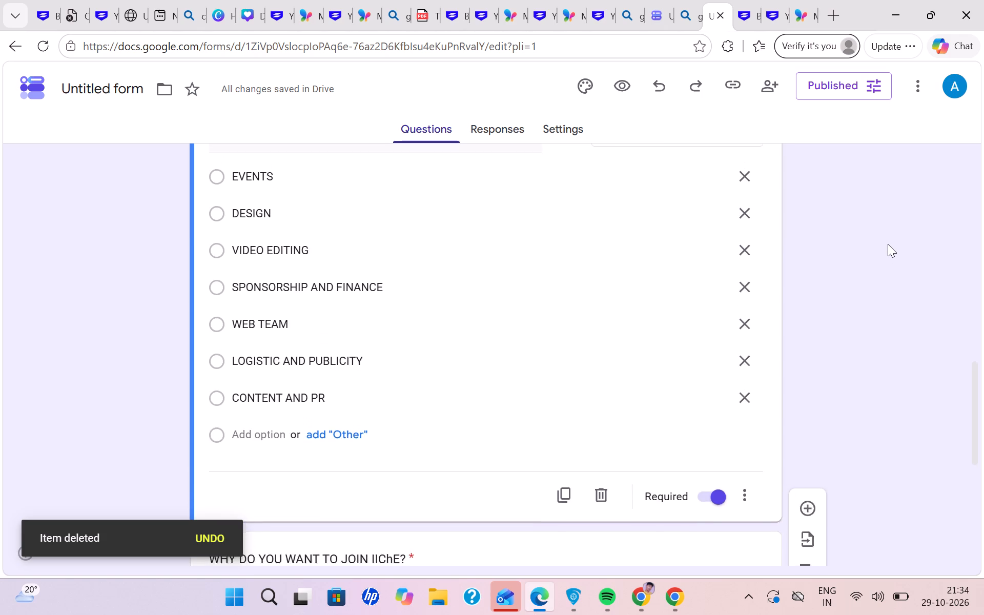
pyautogui.scroll(1, 888, 244)
pyautogui.click(787, 447)
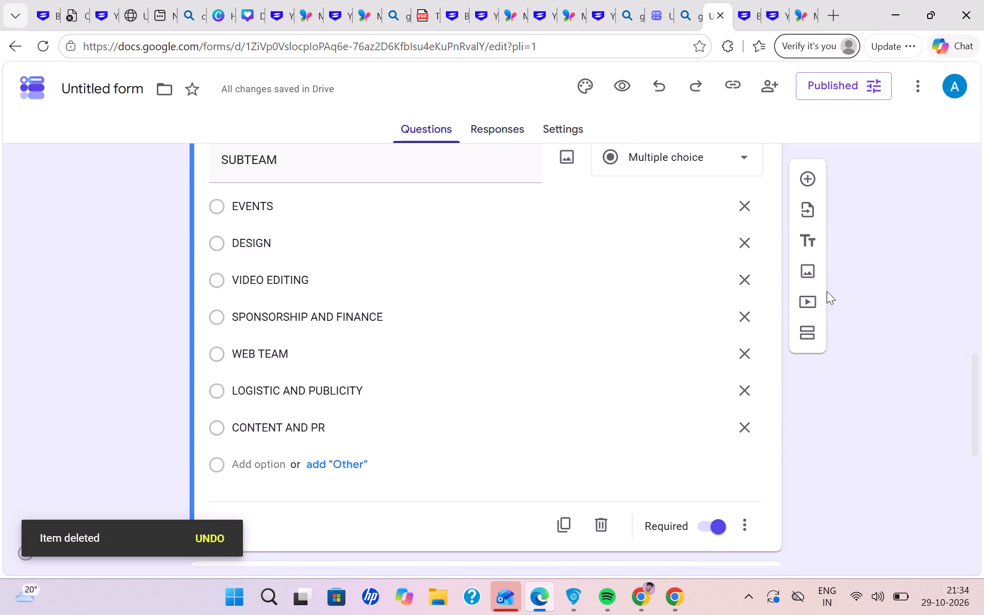
pyautogui.click(710, 160)
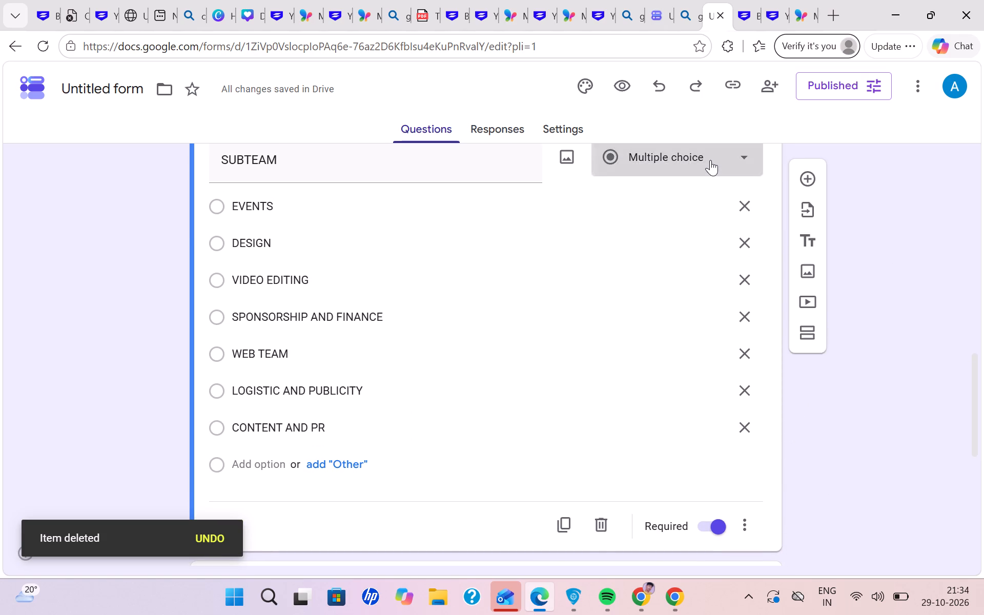
pyautogui.click(685, 174)
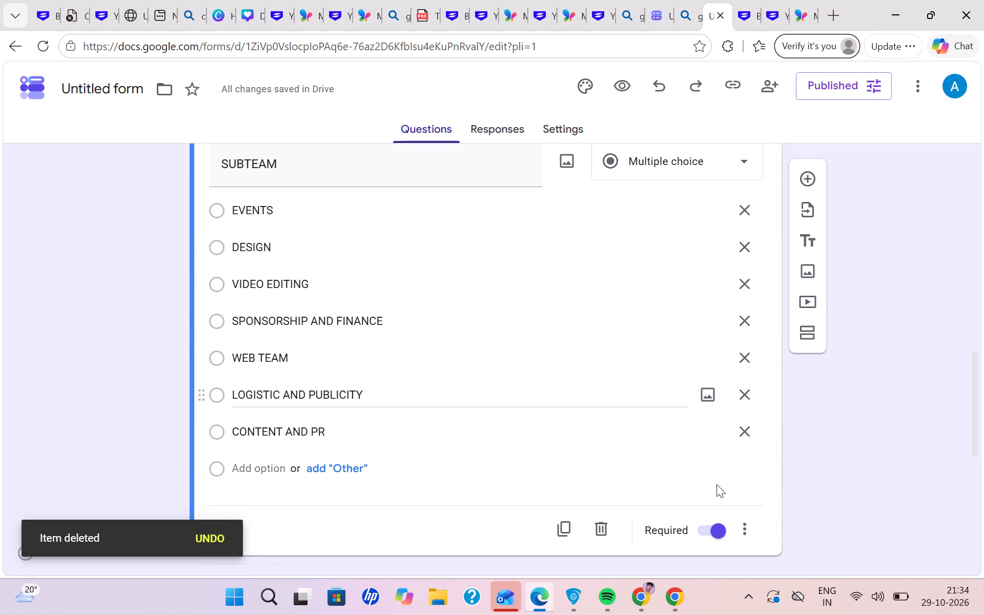
pyautogui.click(822, 514)
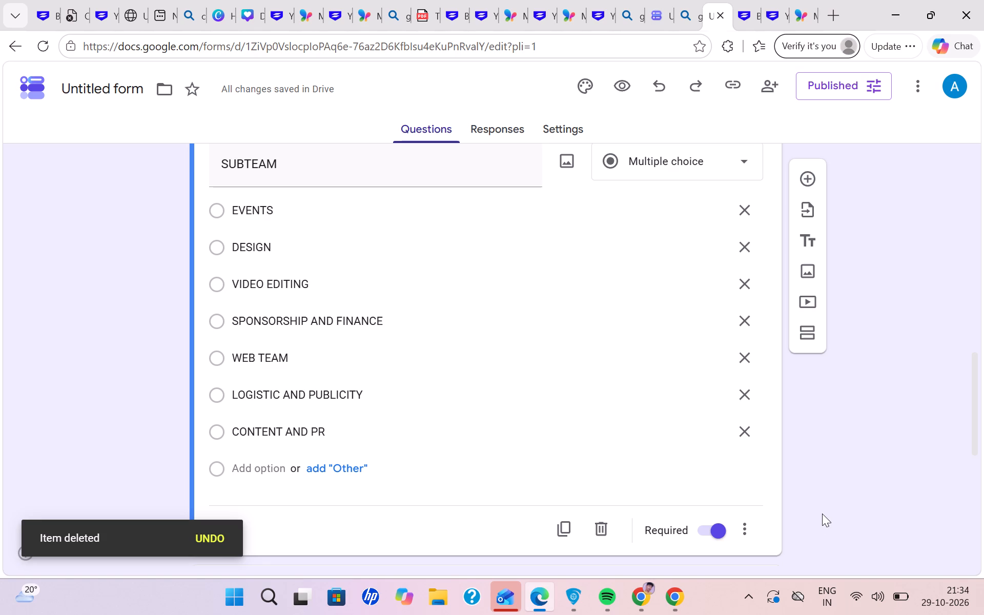
pyautogui.scroll(-5, 822, 514)
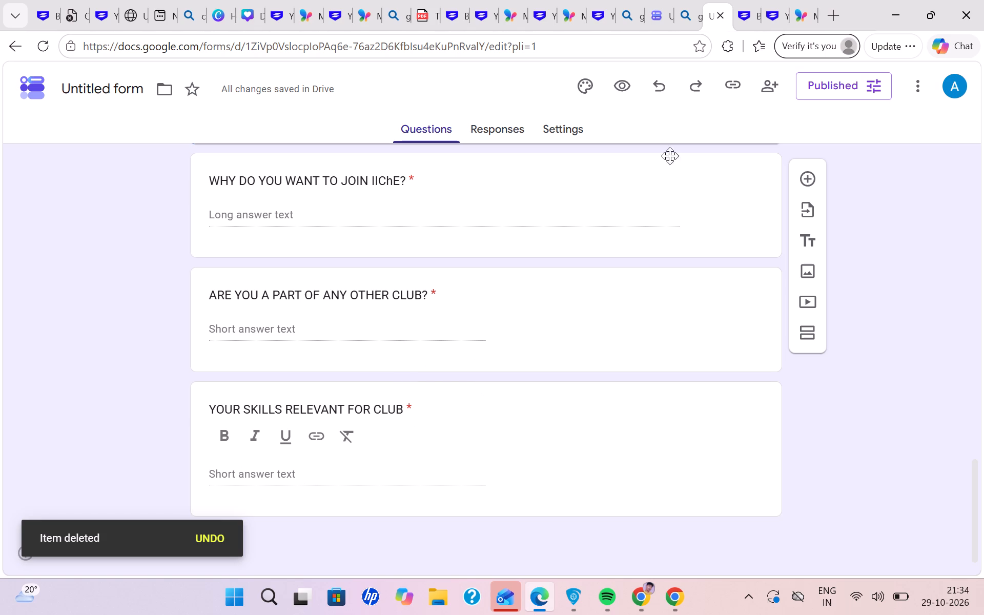
# Examine the questions in the other open tab of the form, which still shows it unpublished.
pyautogui.click(424, 22)
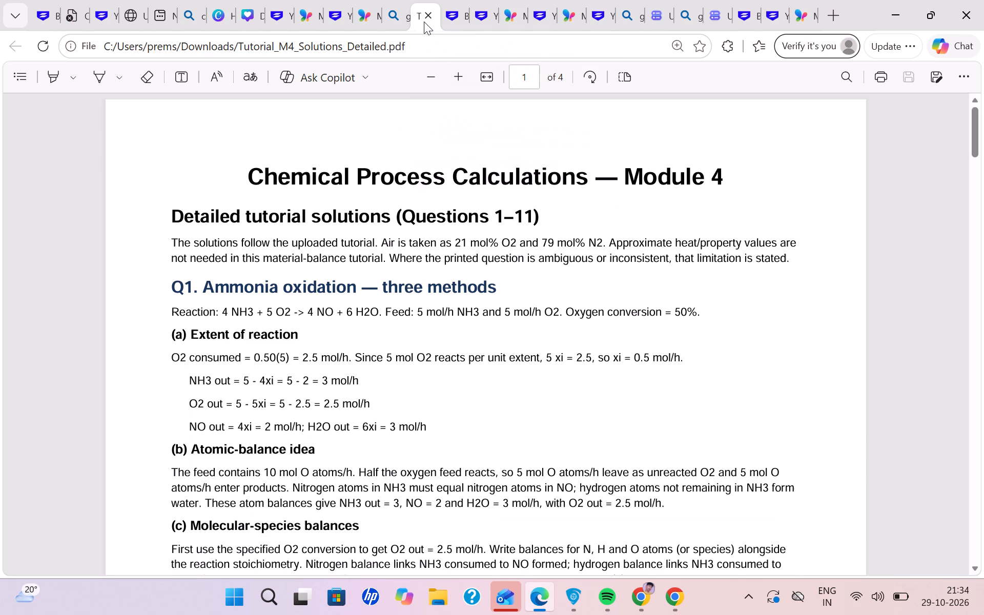
pyautogui.click(661, 7)
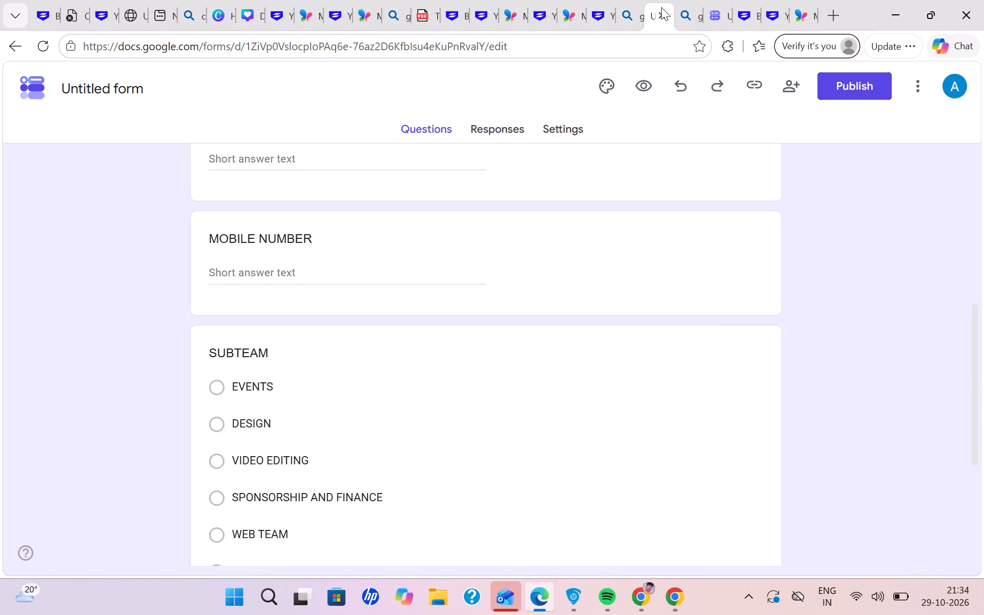
pyautogui.scroll(5, 755, 339)
pyautogui.scroll(-4, 755, 339)
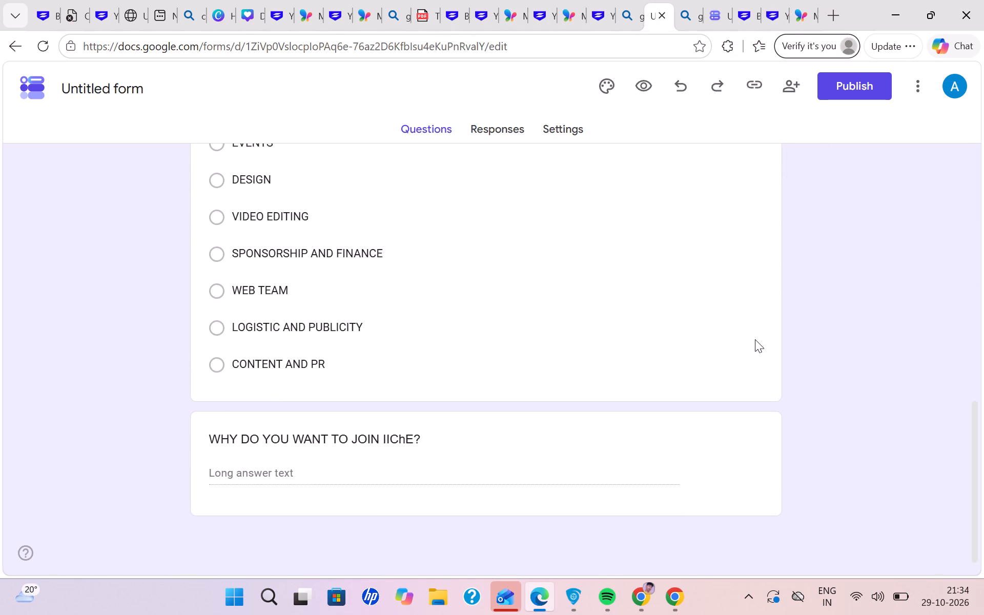
pyautogui.scroll(6, 755, 339)
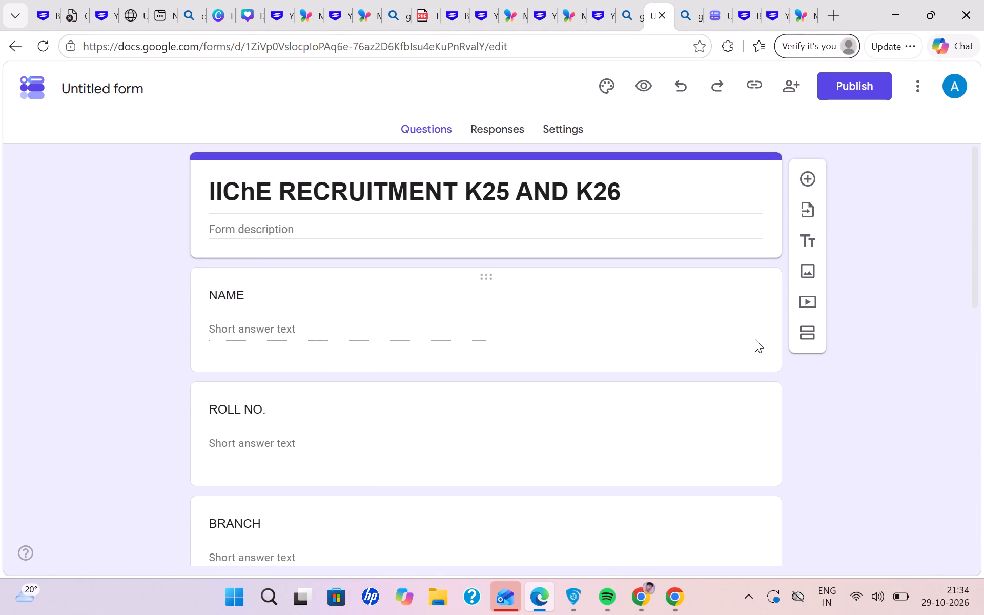
pyautogui.scroll(-1, 755, 339)
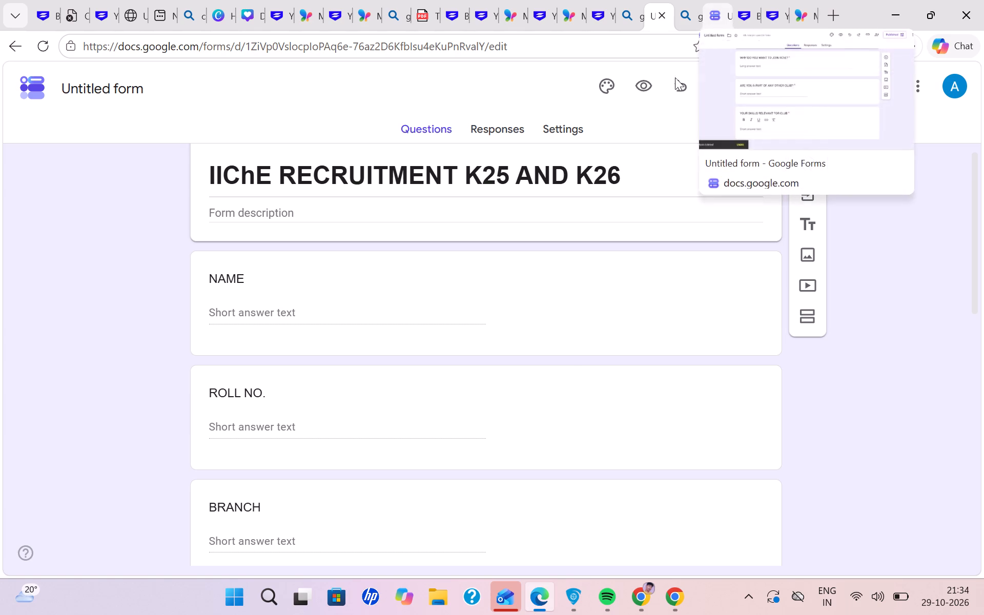
pyautogui.scroll(-5, 564, 355)
pyautogui.scroll(1, 564, 355)
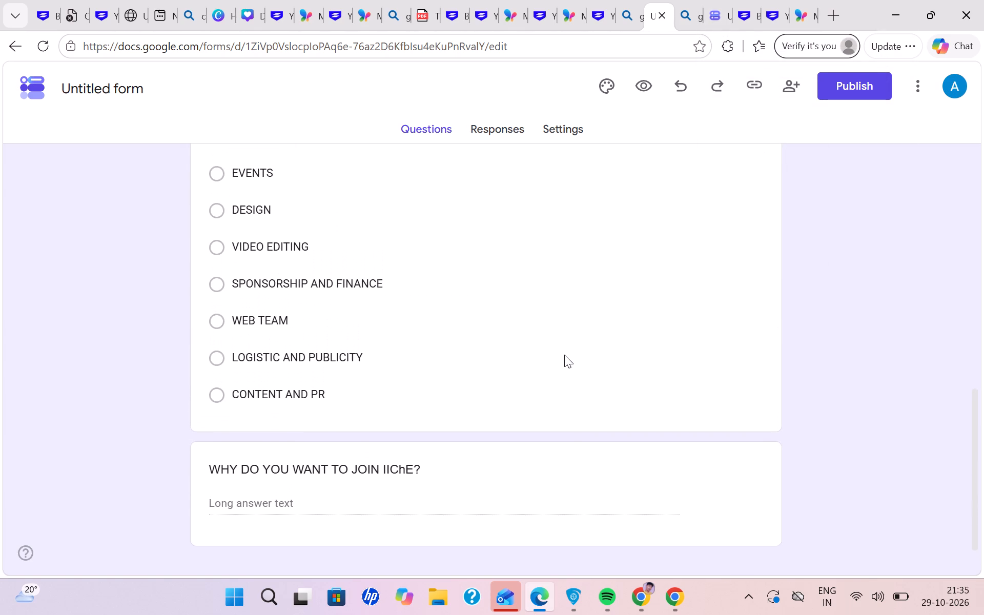
# Close the outdated unpublished form tab and return to the published form.
pyautogui.click(661, 14)
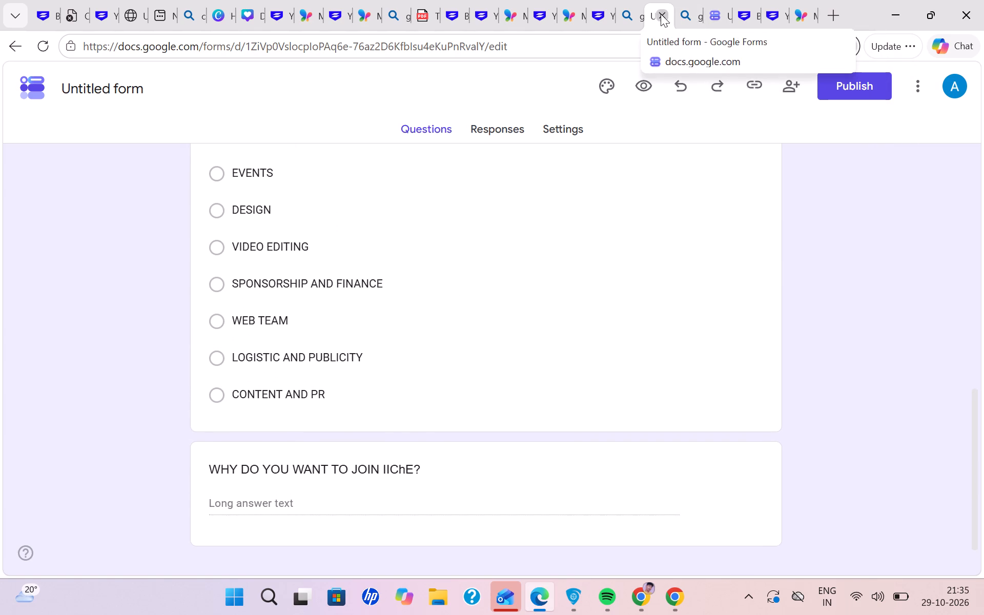
pyautogui.click(680, 19)
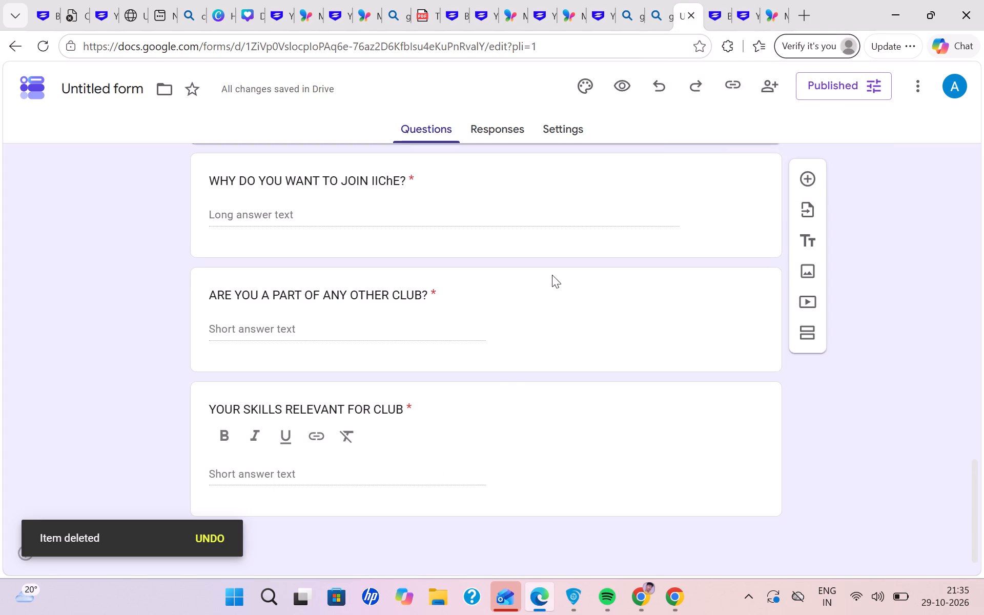
# Check the form's sharing settings for people with access and the editor and responder view access.
pyautogui.scroll(-3, 505, 380)
pyautogui.scroll(6, 505, 380)
pyautogui.scroll(-6, 505, 380)
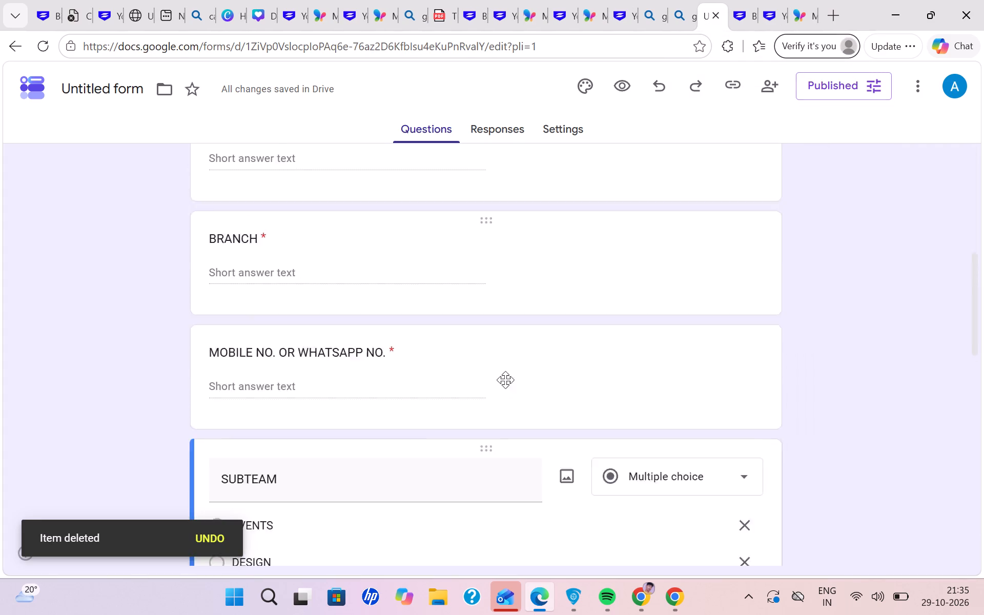
pyautogui.scroll(7, 505, 380)
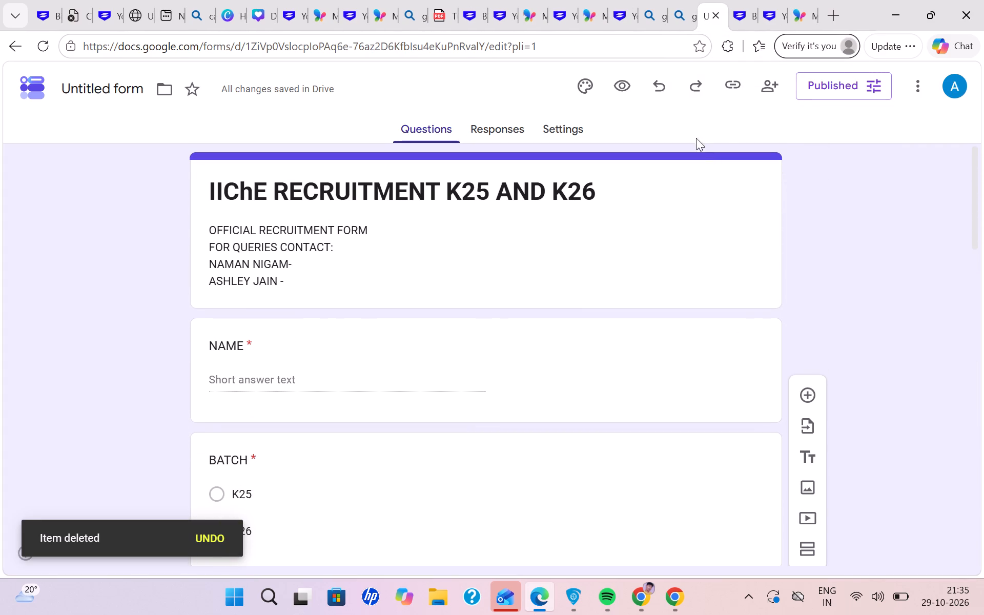
pyautogui.click(762, 89)
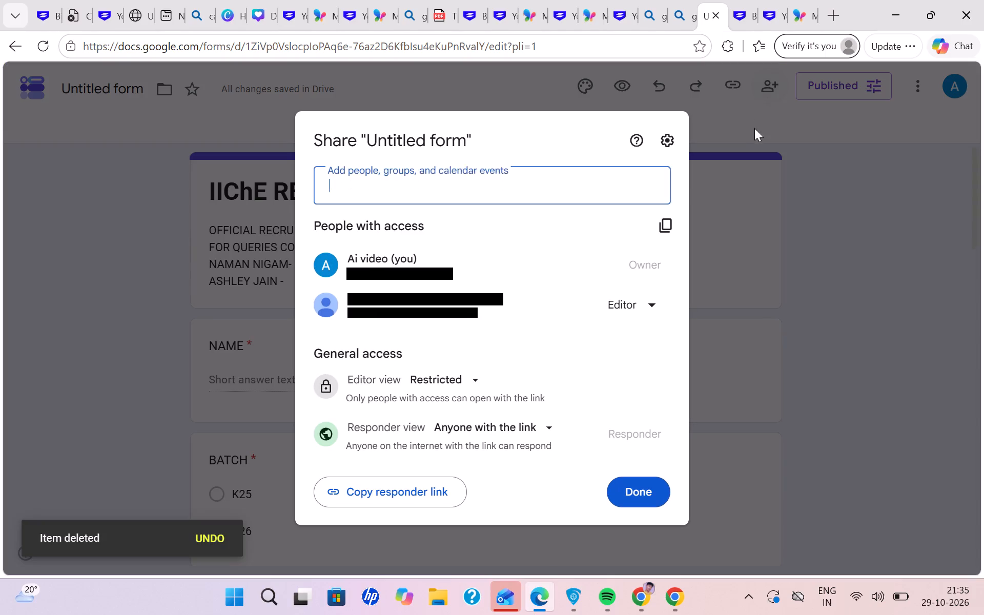
pyautogui.click(831, 310)
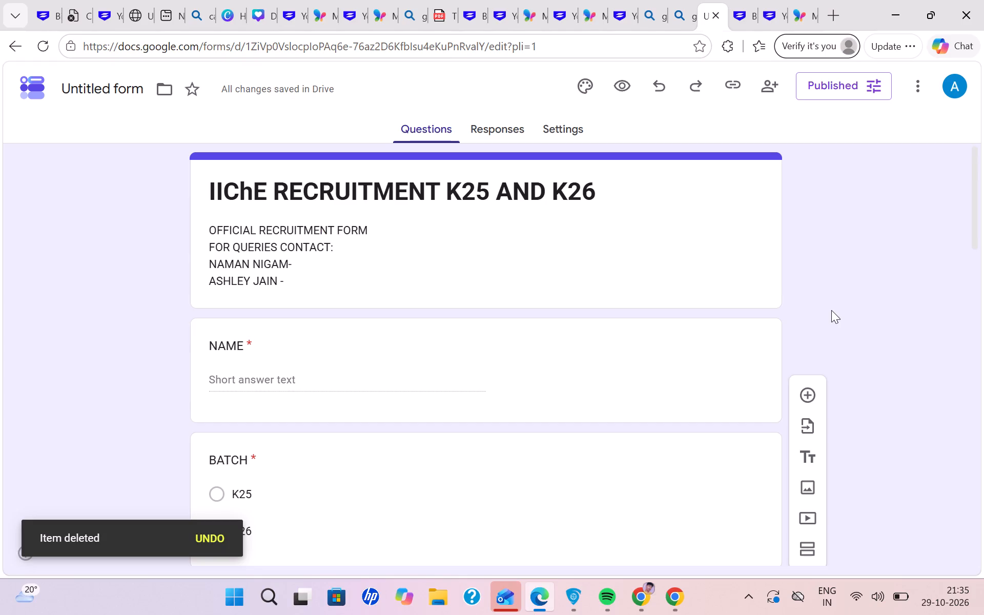
# Add a new question below the YOUR SKILLS RELEVANT FOR CLUB question.
pyautogui.scroll(-3, 483, 462)
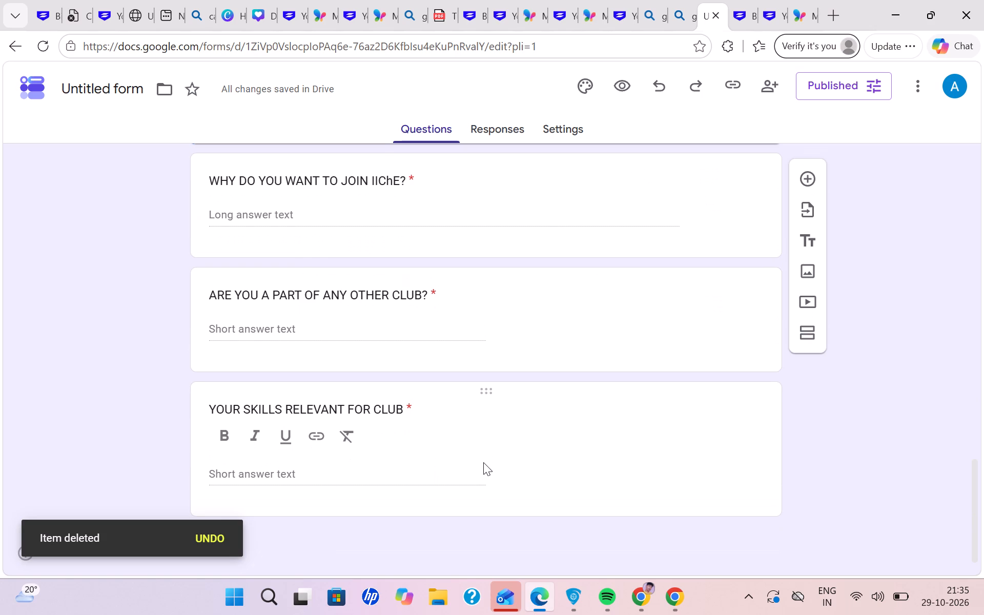
pyautogui.click(673, 476)
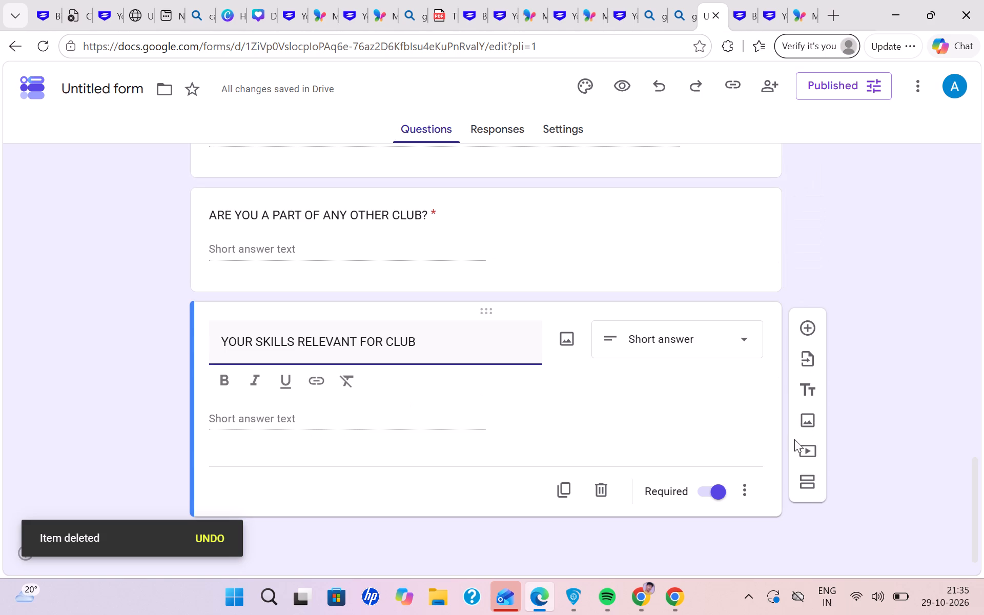
pyautogui.click(804, 333)
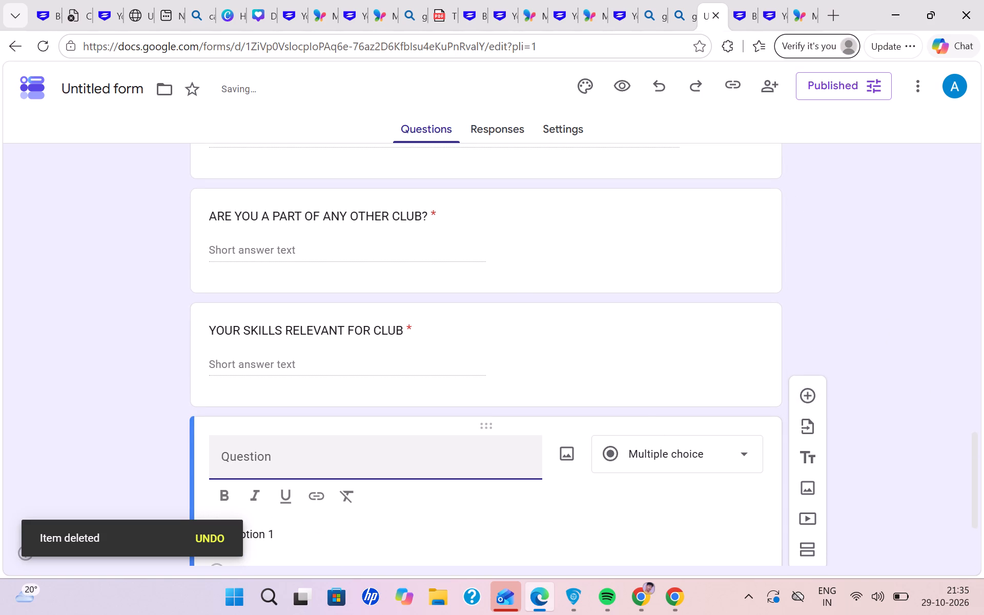
pyautogui.scroll(-2, 456, 439)
pyautogui.click(698, 315)
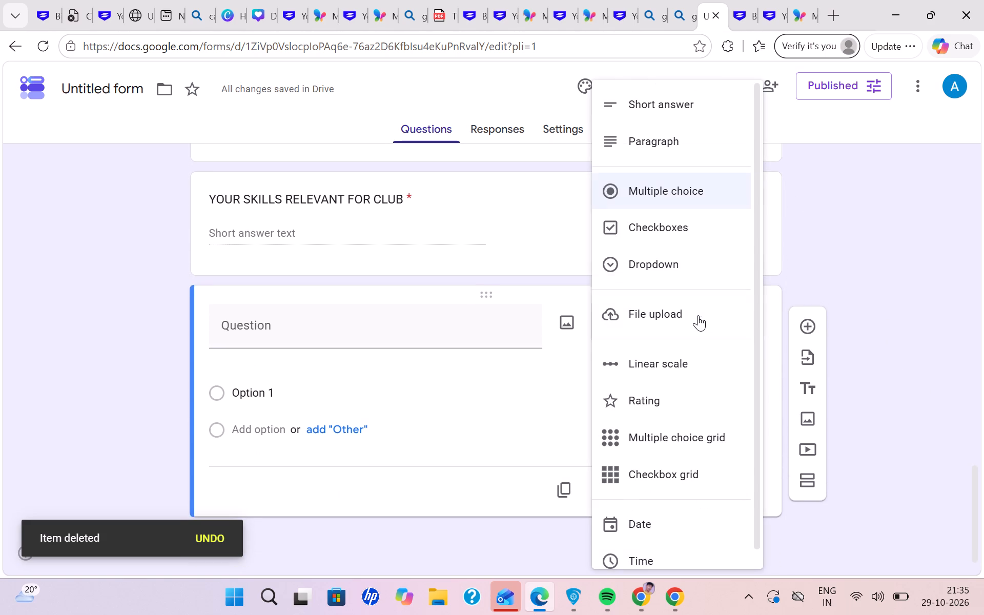
pyautogui.click(647, 231)
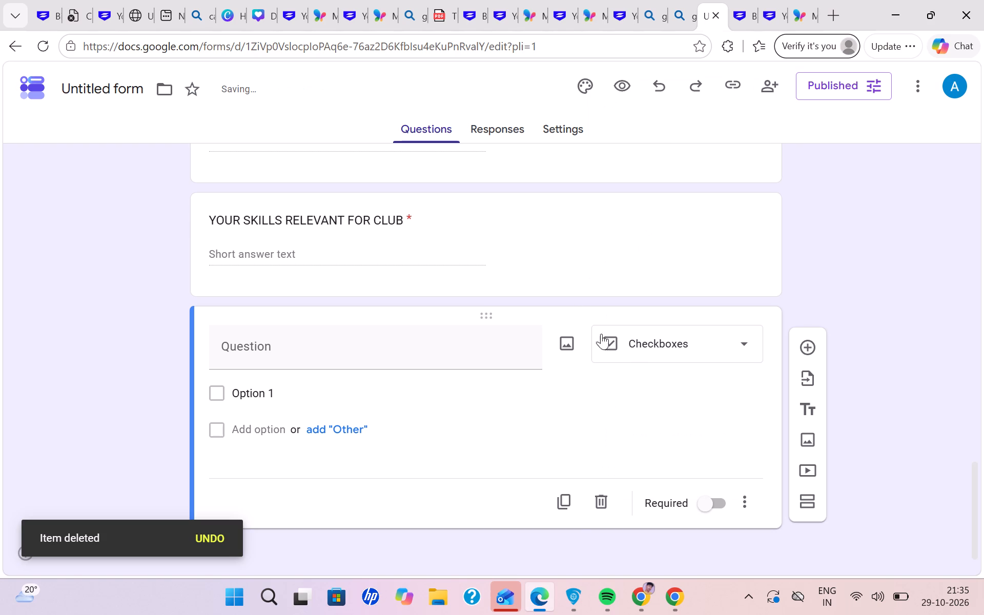
pyautogui.click(674, 337)
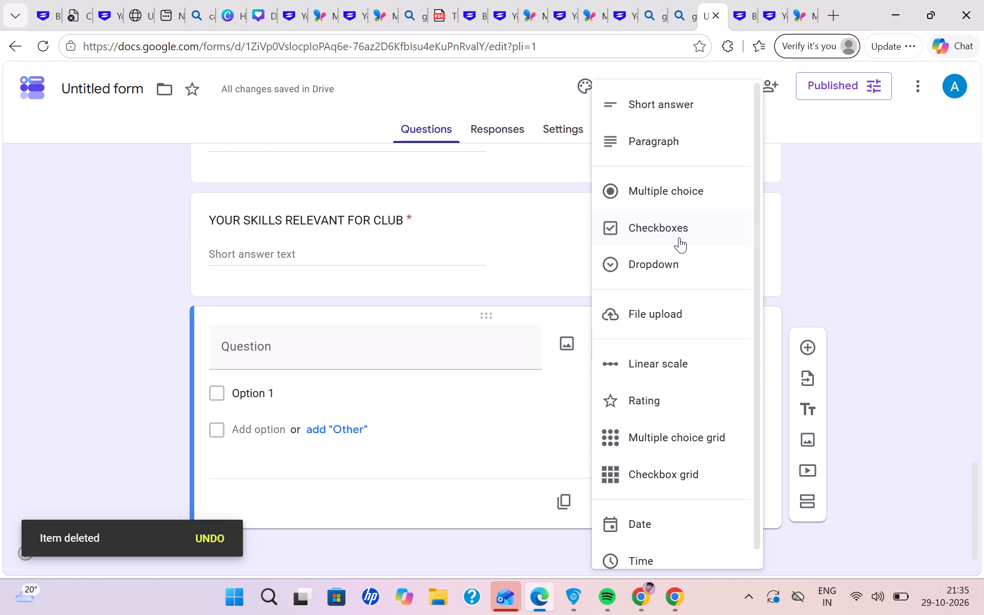
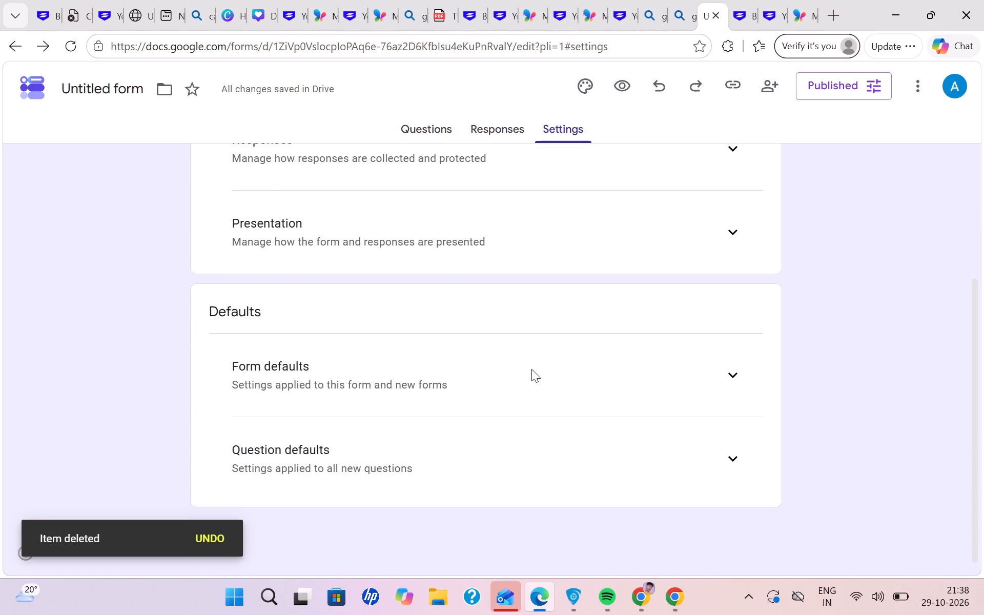
pyautogui.scroll(5, 531, 369)
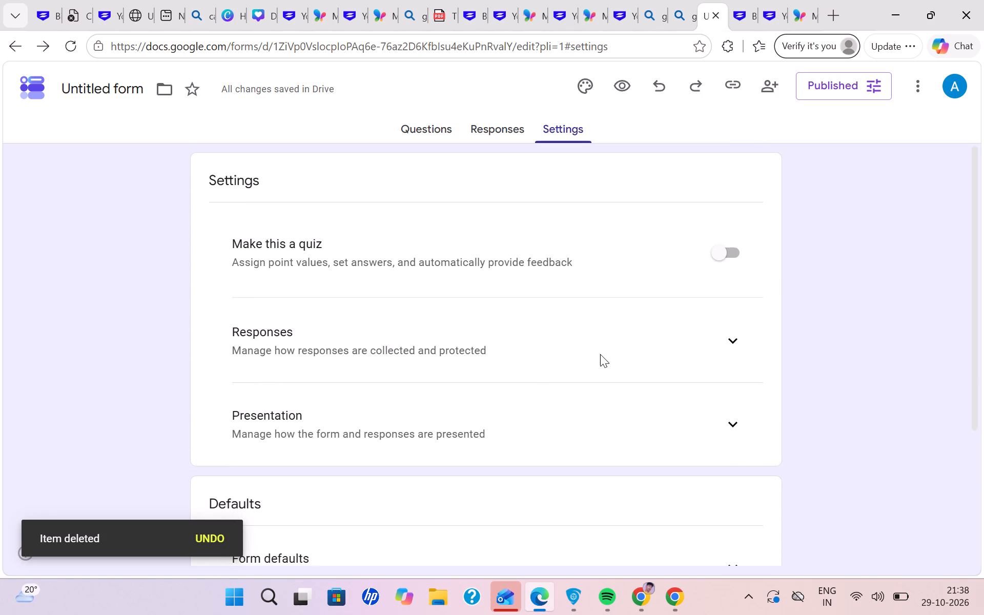
pyautogui.click(601, 352)
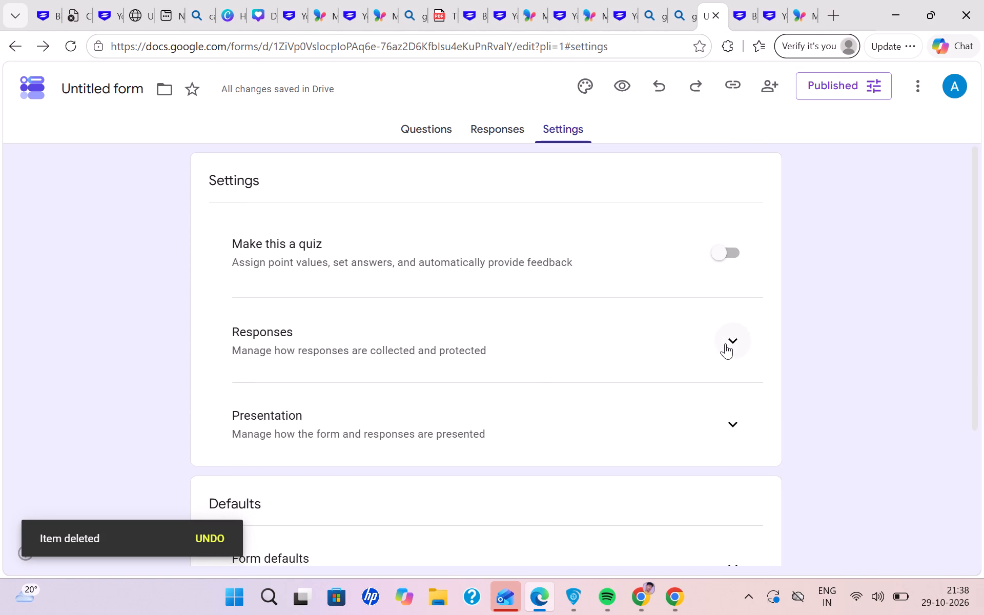
pyautogui.click(725, 343)
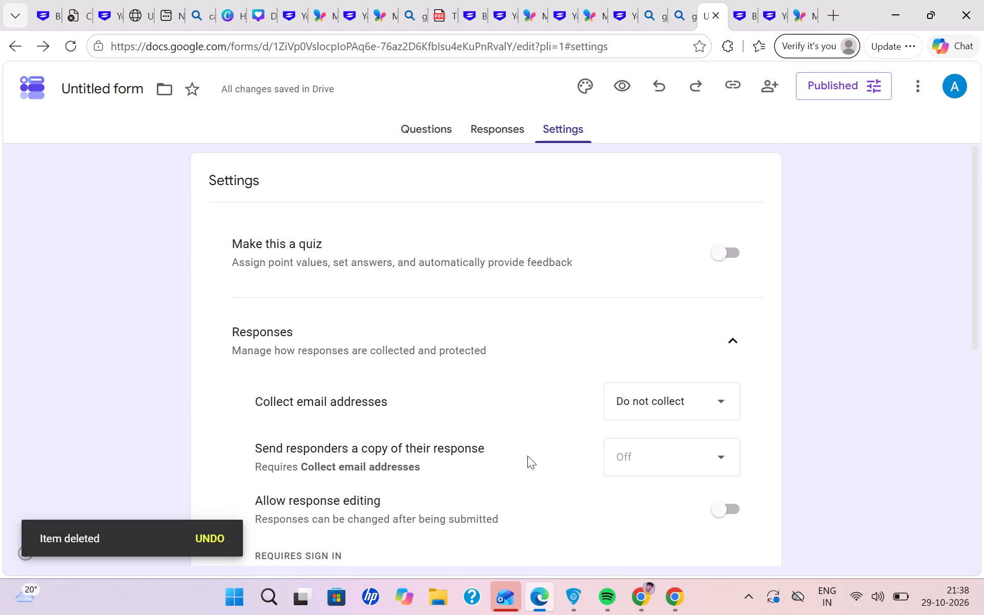
pyautogui.scroll(-4, 527, 456)
pyautogui.hscroll(3, 527, 456)
pyautogui.click(737, 382)
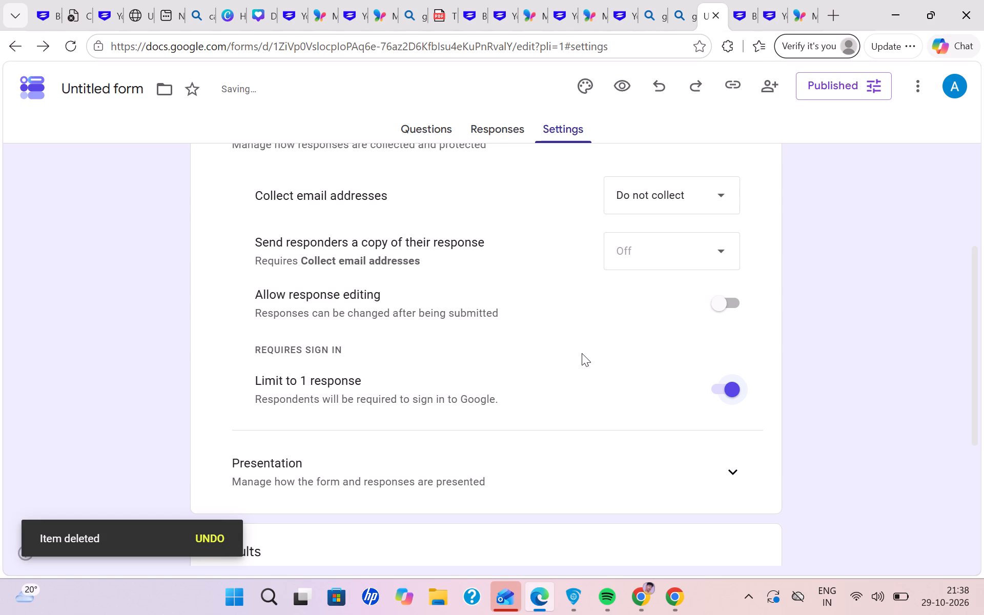
pyautogui.click(596, 345)
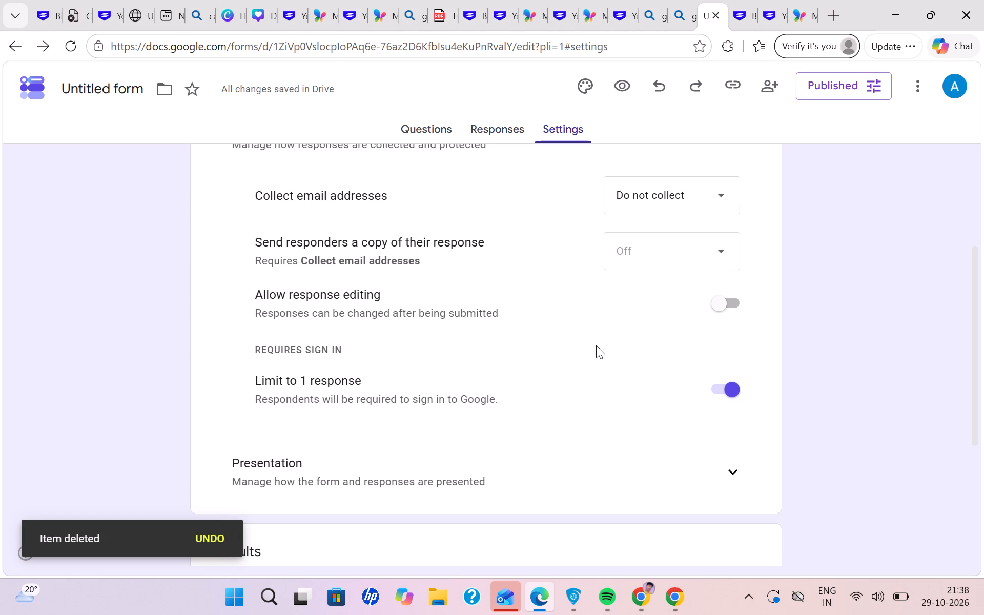
# Expand the Presentation, Form defaults and Question defaults settings and examine their options.
pyautogui.click(730, 470)
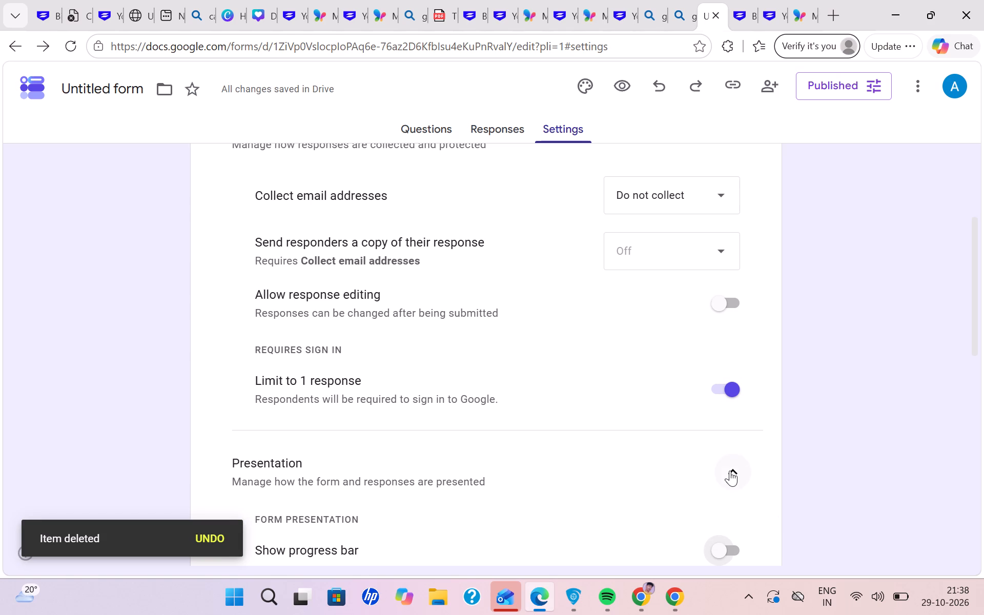
pyautogui.scroll(-5, 730, 470)
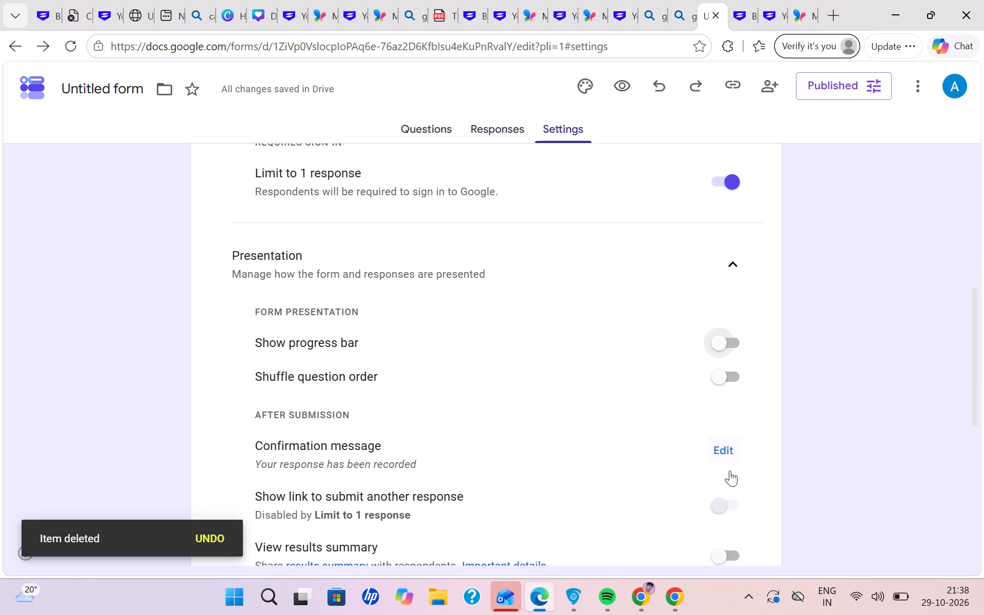
pyautogui.scroll(-1, 730, 470)
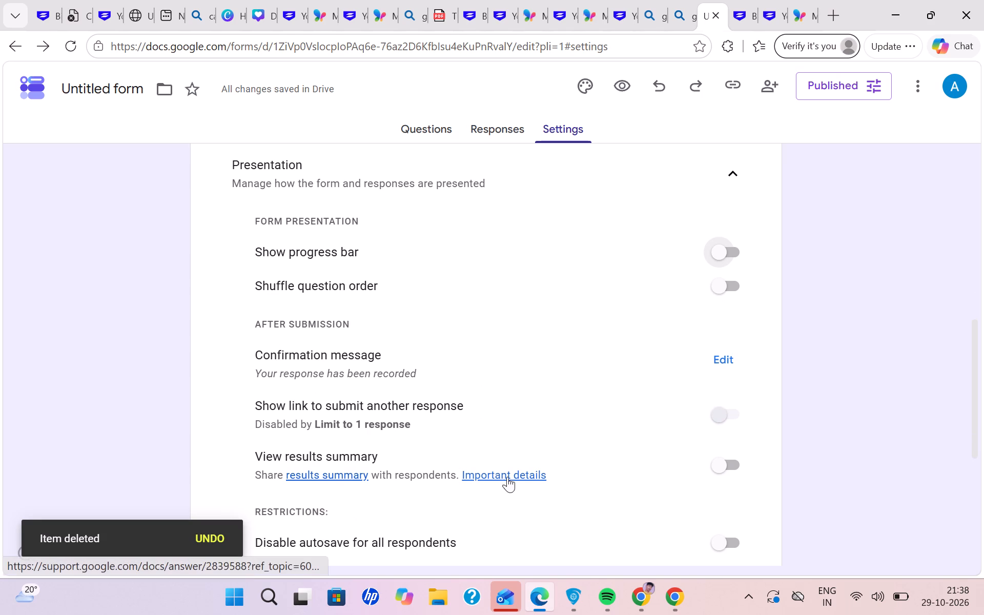
pyautogui.scroll(-3, 573, 512)
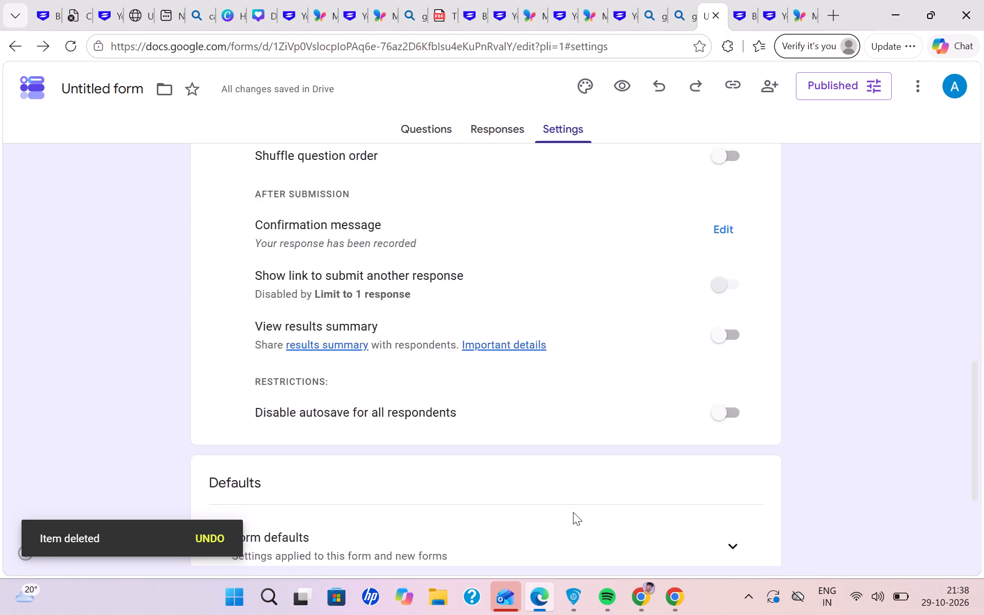
pyautogui.scroll(-2, 573, 512)
pyautogui.click(732, 452)
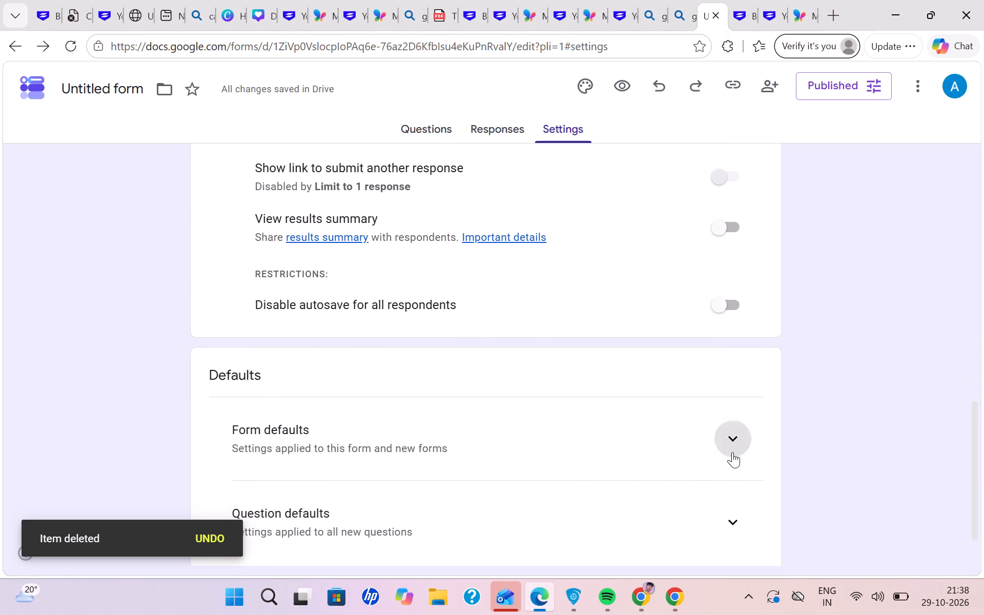
pyautogui.scroll(-5, 732, 452)
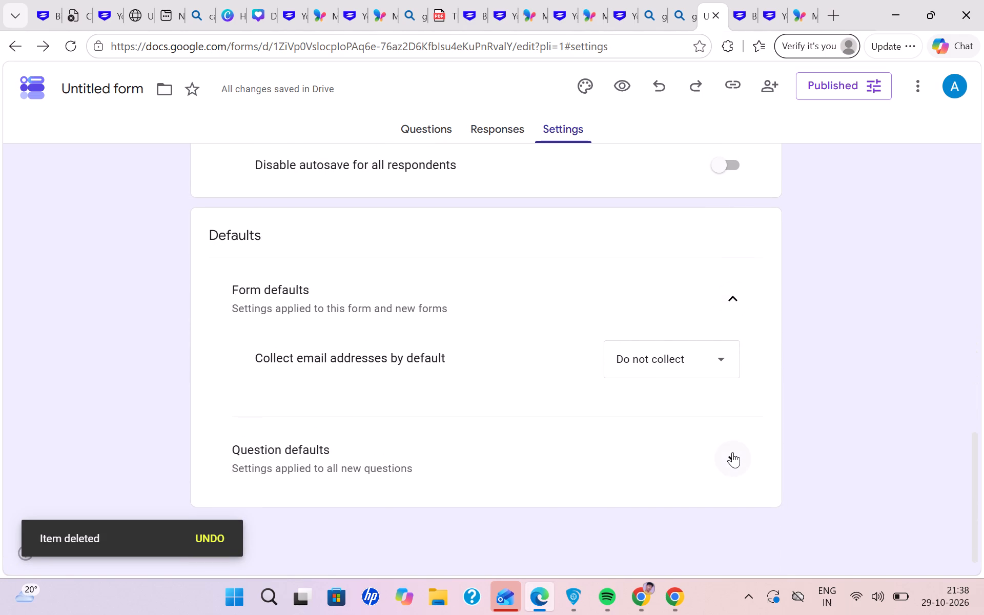
pyautogui.click(732, 452)
# Look back over the form settings and check the choices for collecting email addresses by default.
pyautogui.scroll(3, 732, 452)
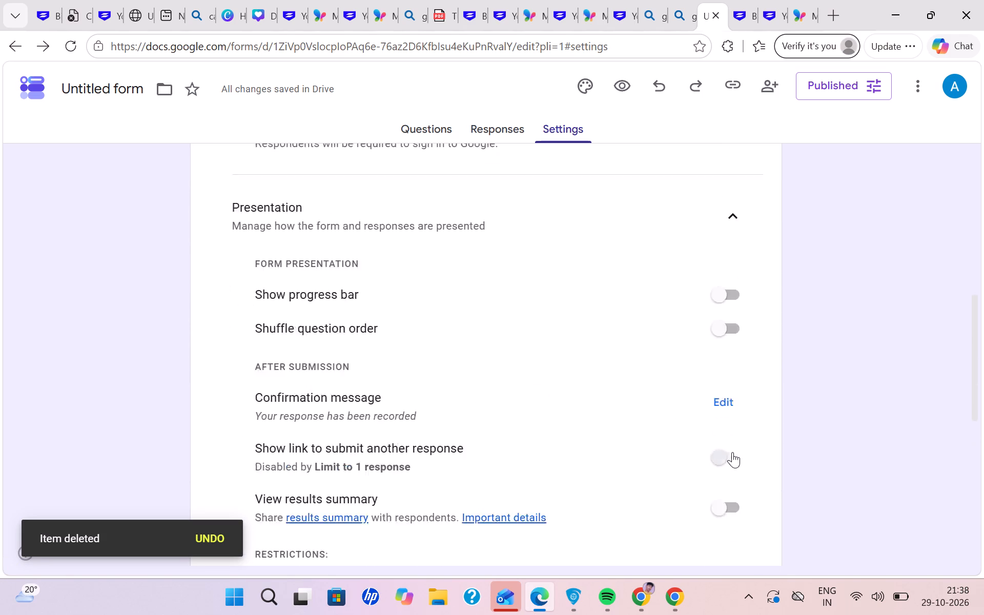
pyautogui.scroll(4, 732, 452)
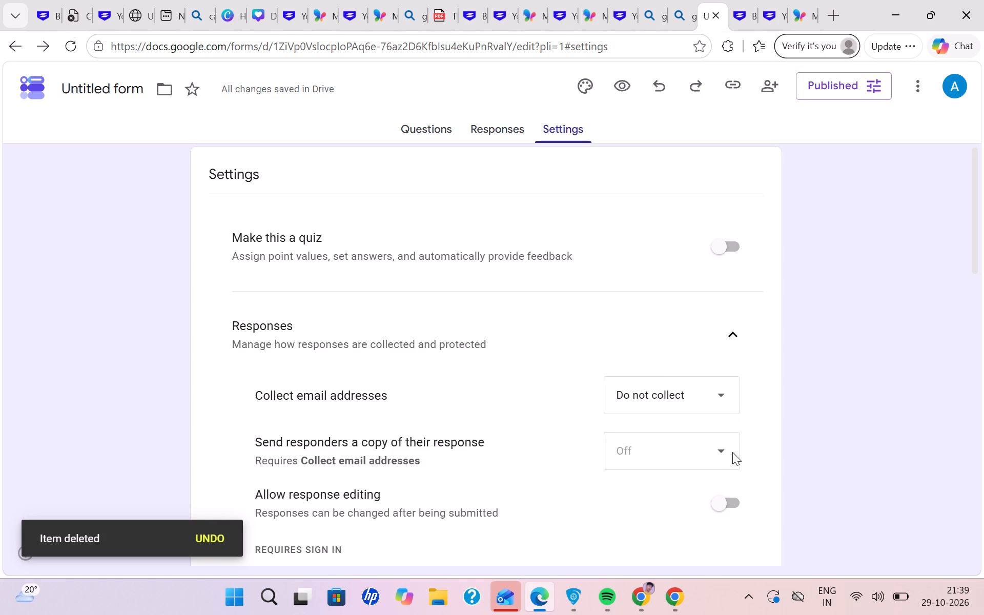
pyautogui.scroll(-2, 732, 452)
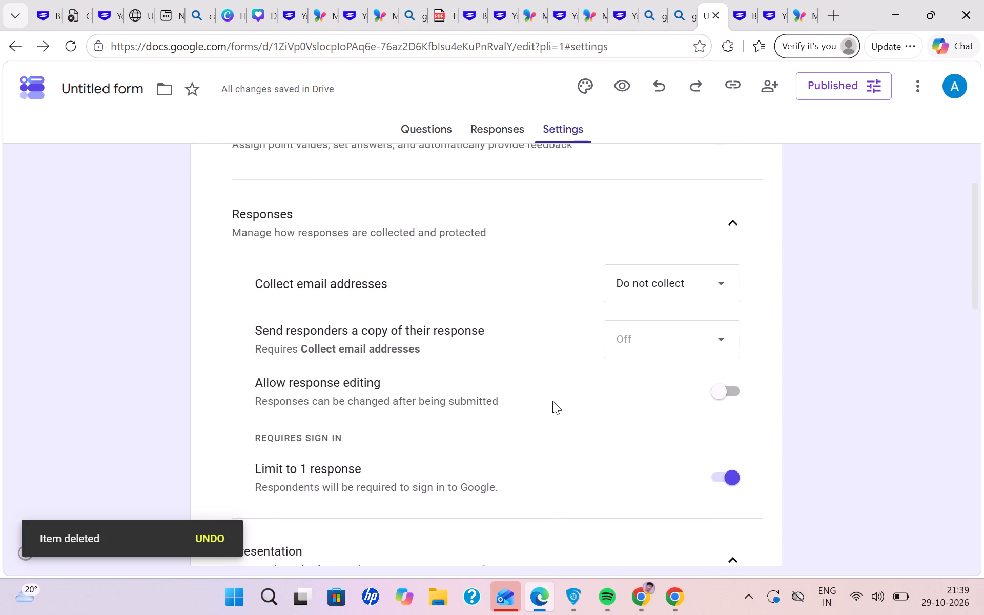
pyautogui.scroll(-8, 552, 402)
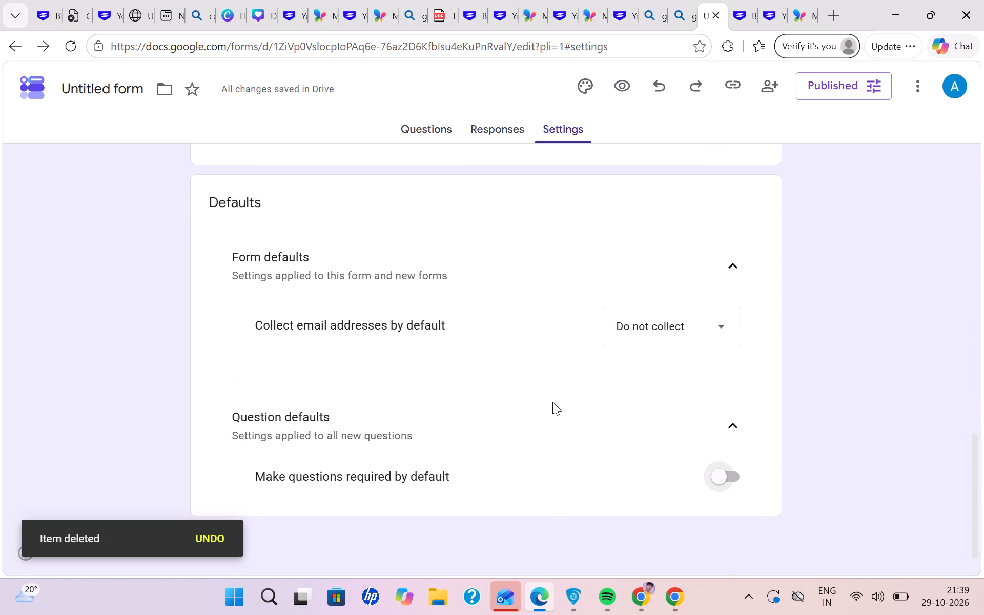
pyautogui.scroll(-2, 552, 402)
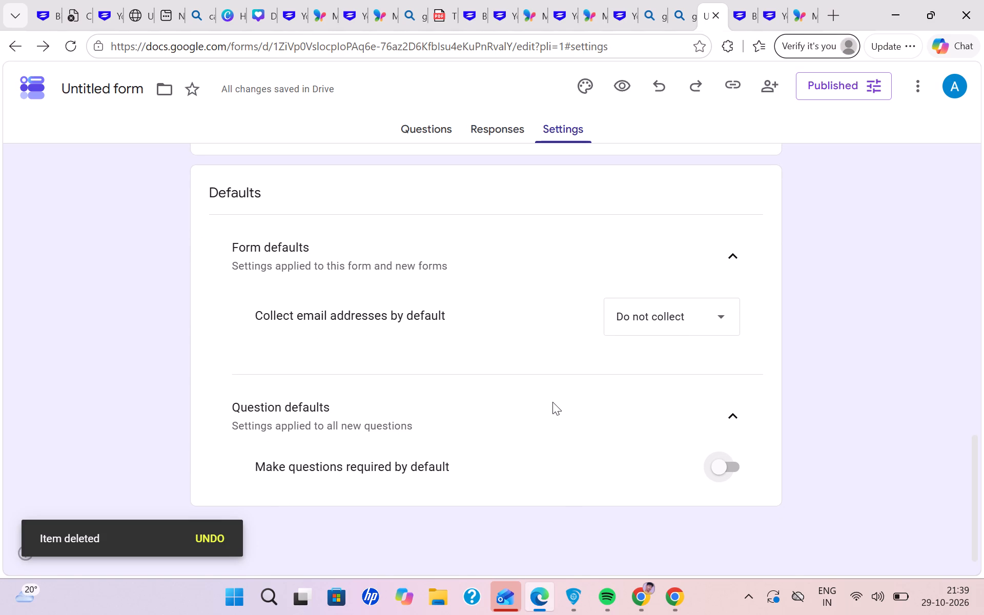
pyautogui.click(715, 318)
pyautogui.click(793, 377)
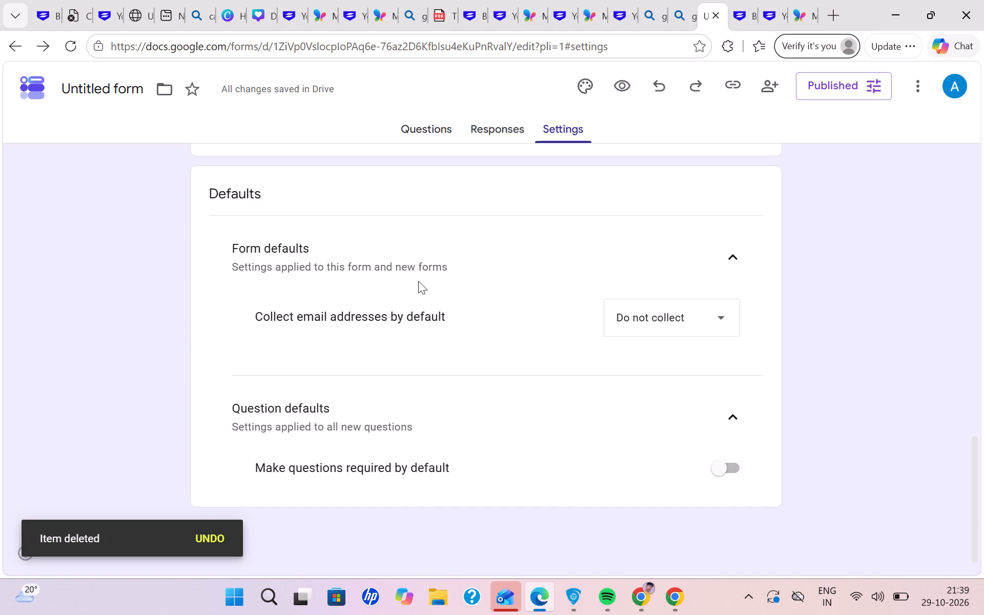
# Examine the Presentation settings again, including the after-submission options, and the Responses settings.
pyautogui.scroll(3, 477, 360)
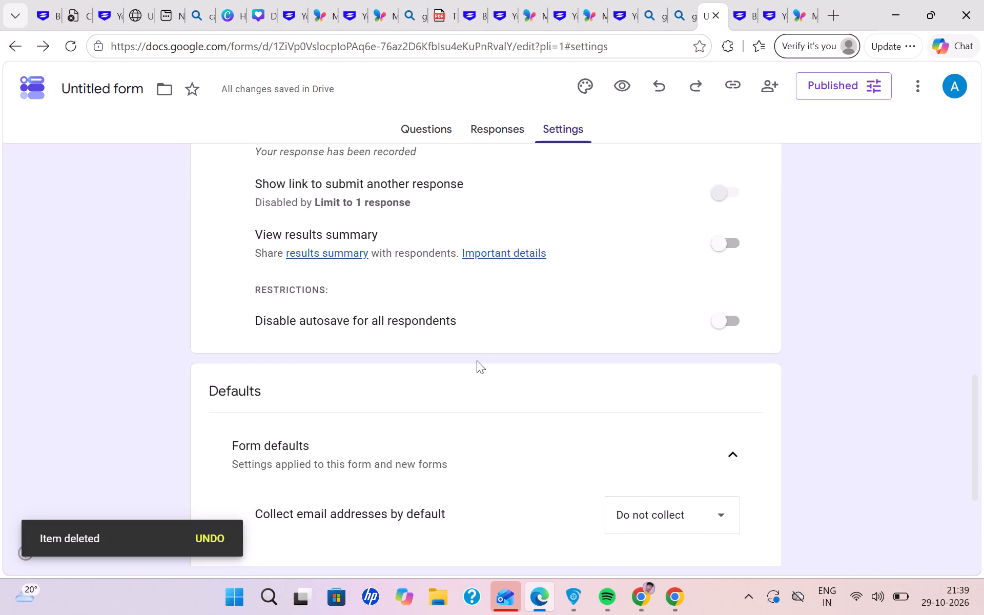
pyautogui.scroll(2, 477, 360)
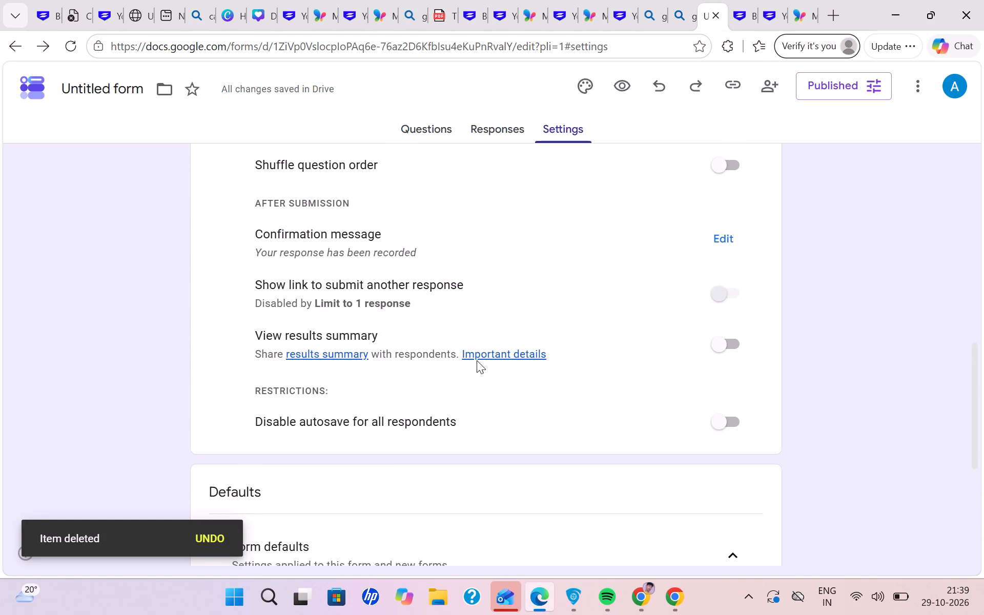
pyautogui.scroll(3, 477, 360)
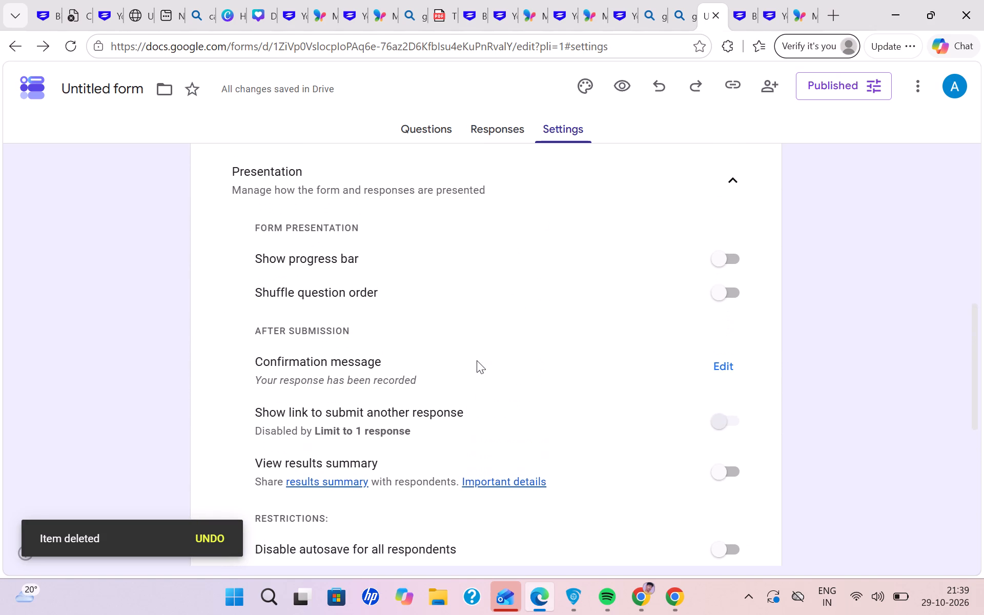
pyautogui.scroll(1, 477, 360)
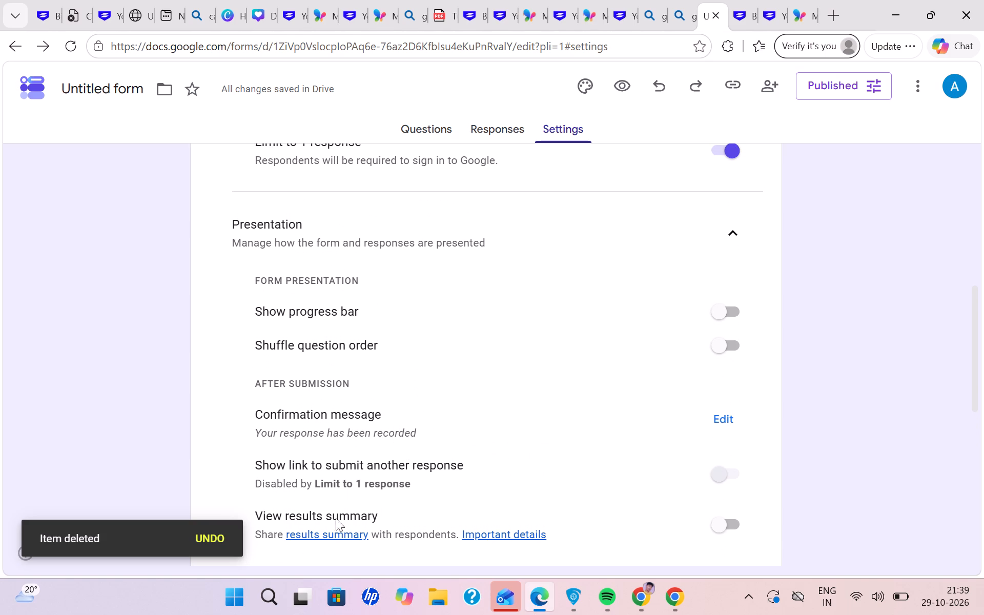
pyautogui.scroll(1, 389, 500)
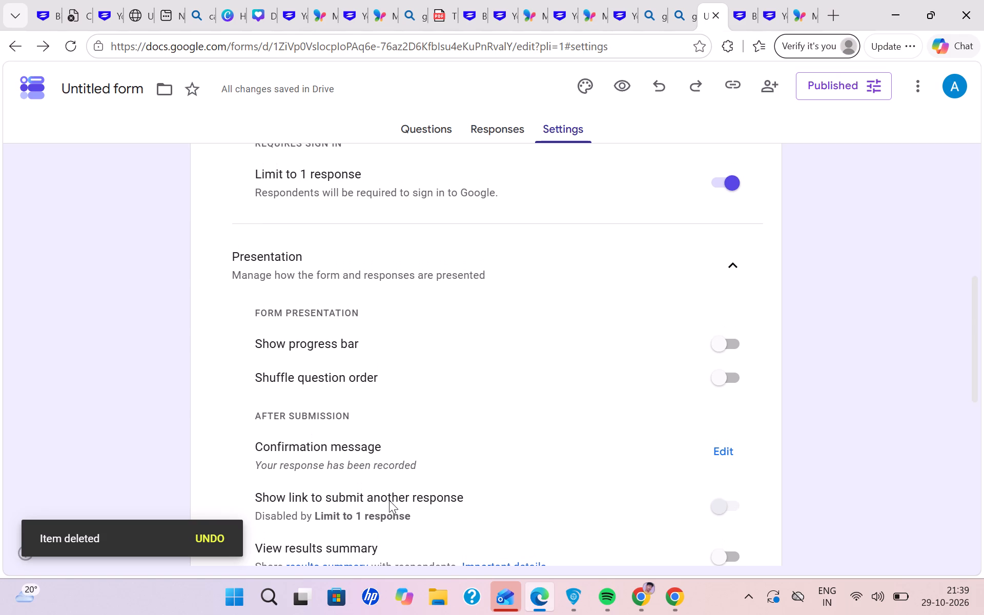
pyautogui.scroll(1, 389, 500)
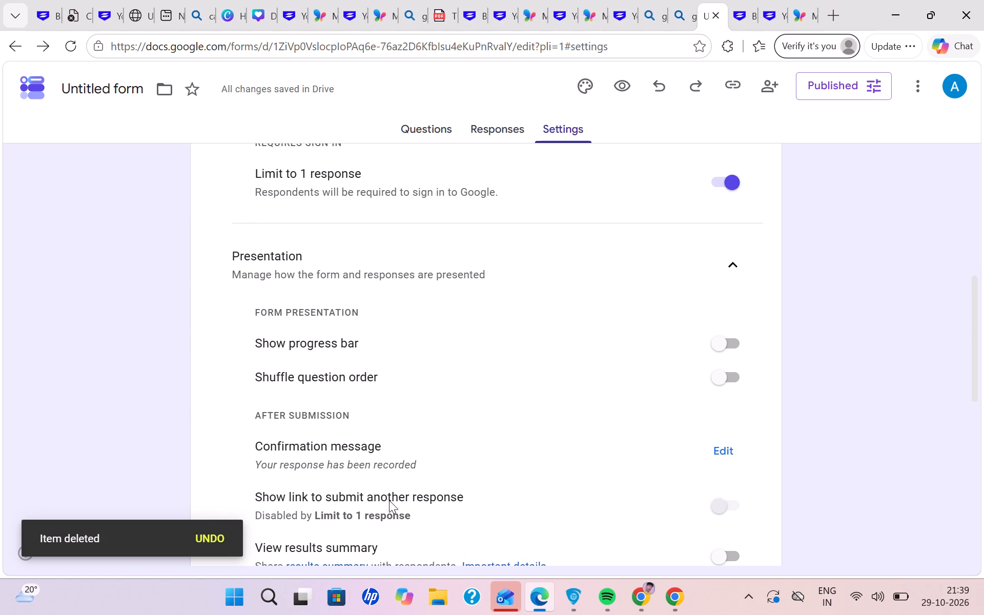
pyautogui.scroll(-1, 389, 500)
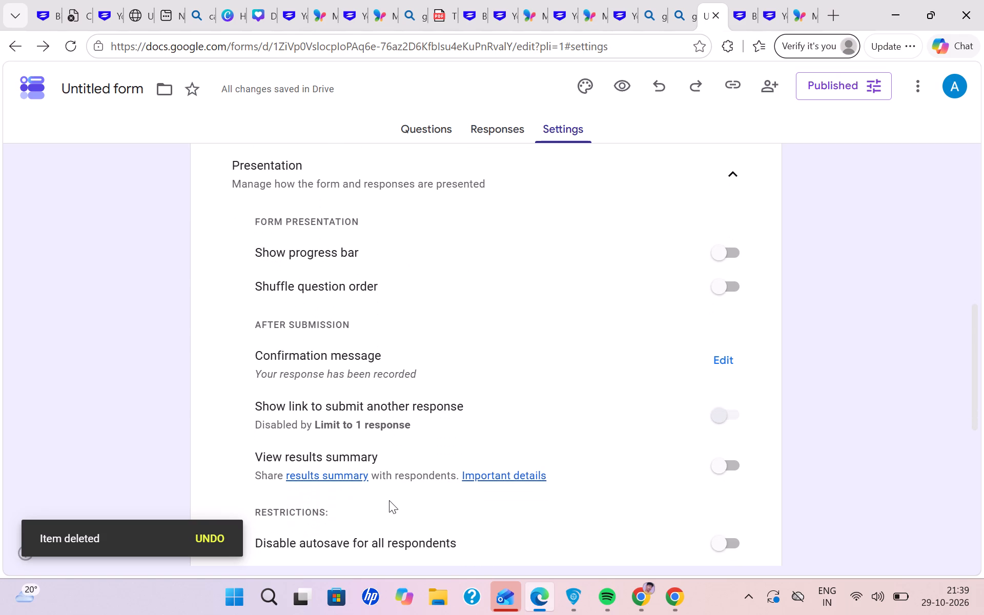
pyautogui.scroll(3, 493, 229)
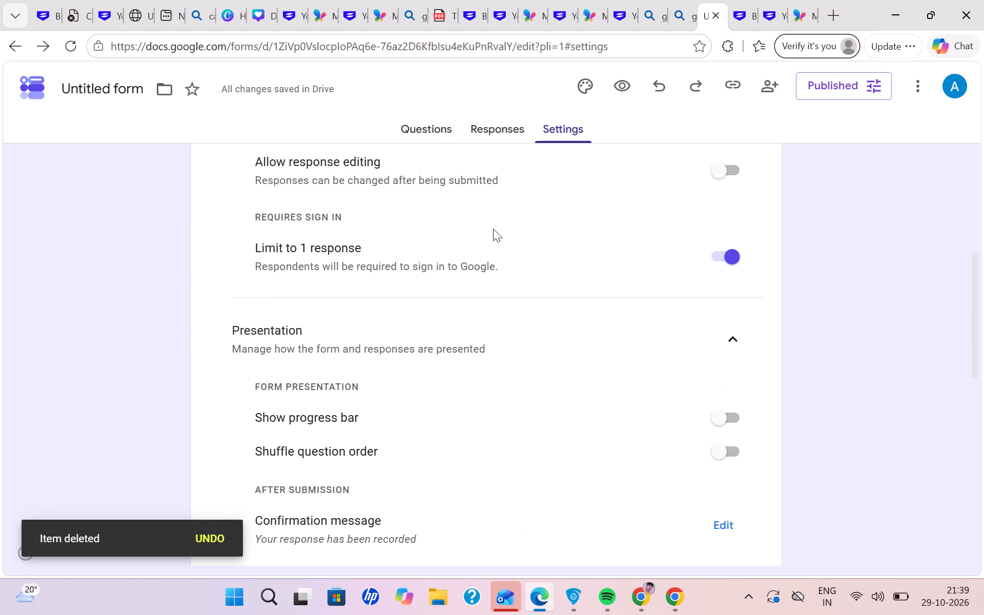
pyautogui.scroll(2, 383, 384)
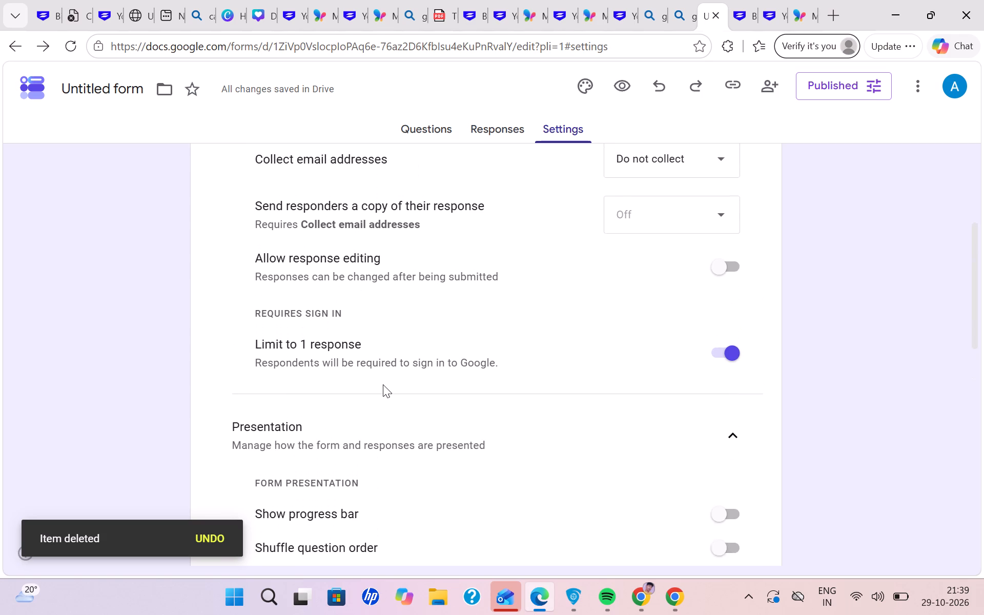
pyautogui.scroll(3, 383, 384)
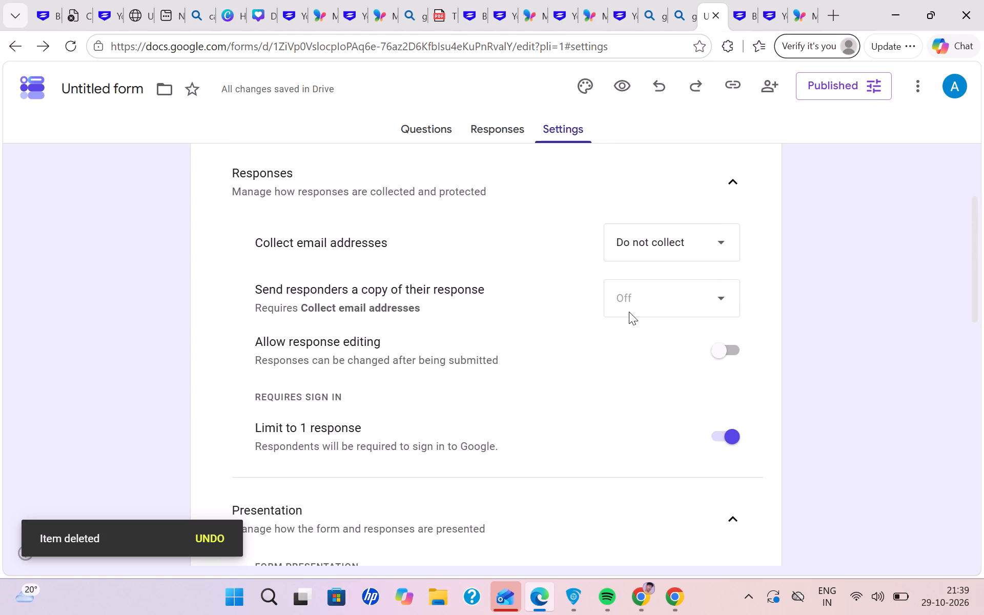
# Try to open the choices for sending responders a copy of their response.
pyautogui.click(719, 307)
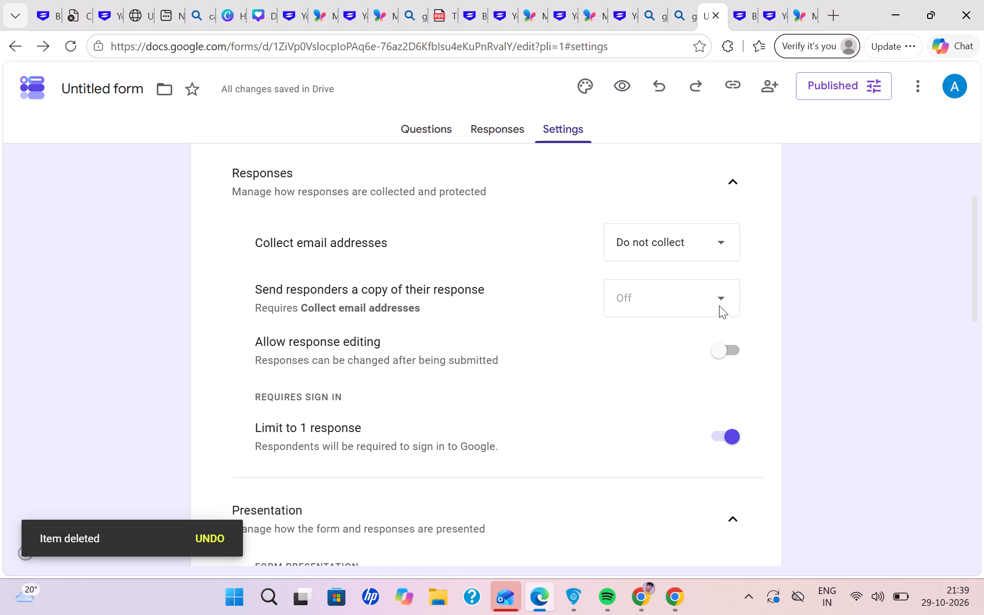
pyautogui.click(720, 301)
# Review the Responses settings, the collected responses page and the start of the form's questions.
pyautogui.scroll(3, 581, 428)
pyautogui.scroll(-1, 581, 428)
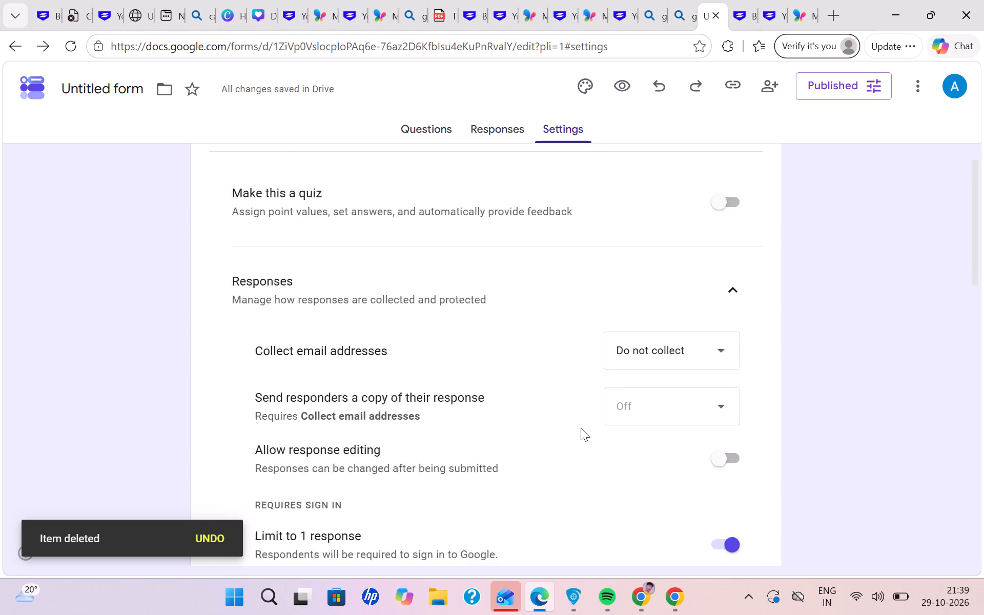
pyautogui.scroll(-1, 581, 428)
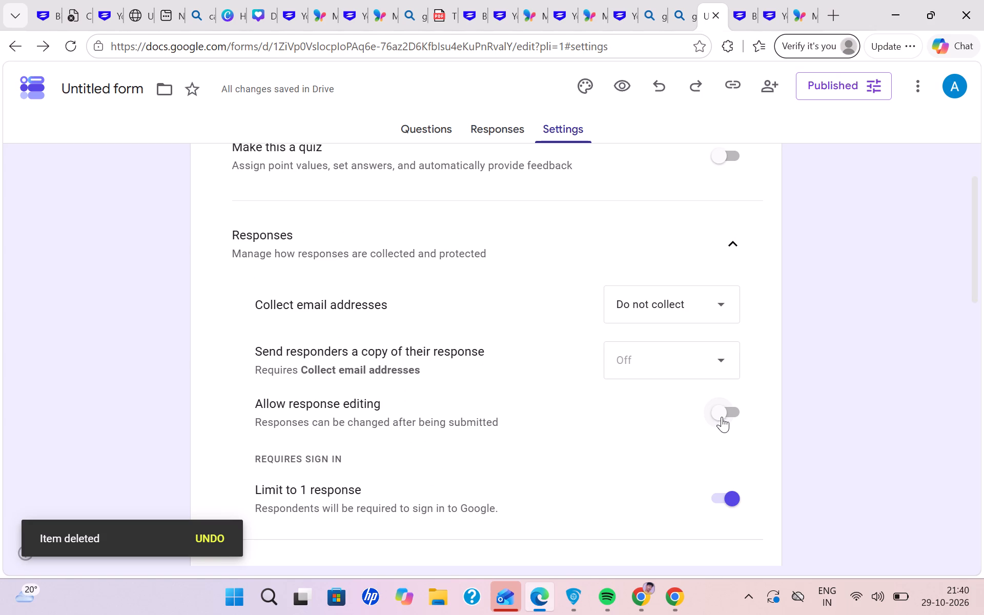
pyautogui.scroll(-1, 722, 417)
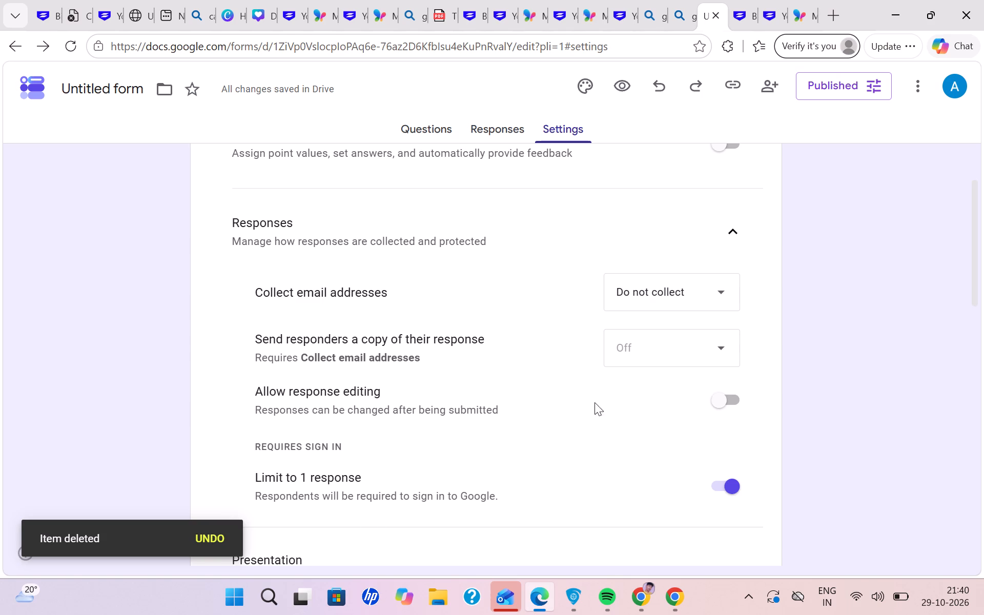
pyautogui.scroll(-1, 487, 461)
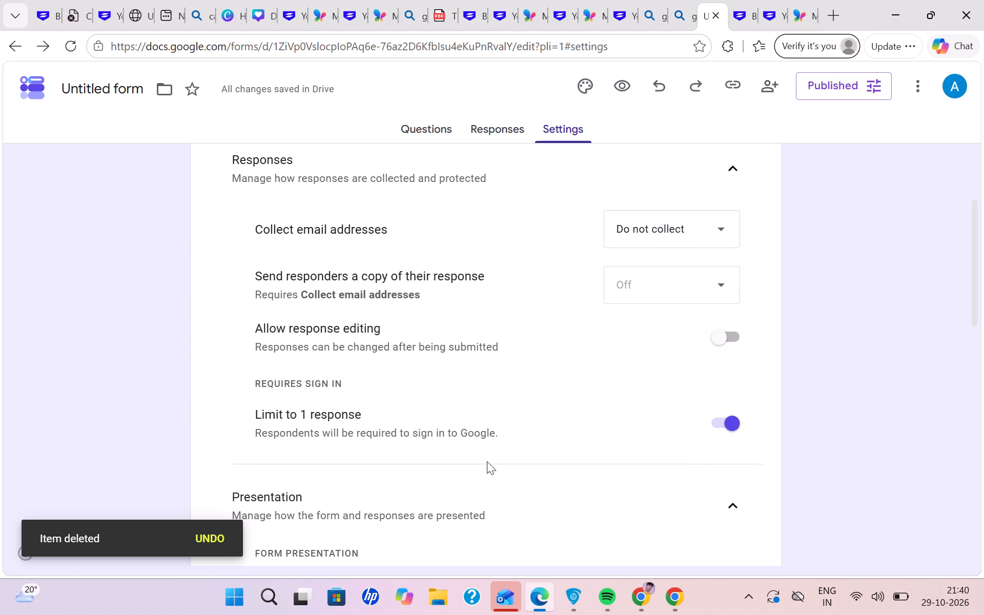
pyautogui.click(505, 123)
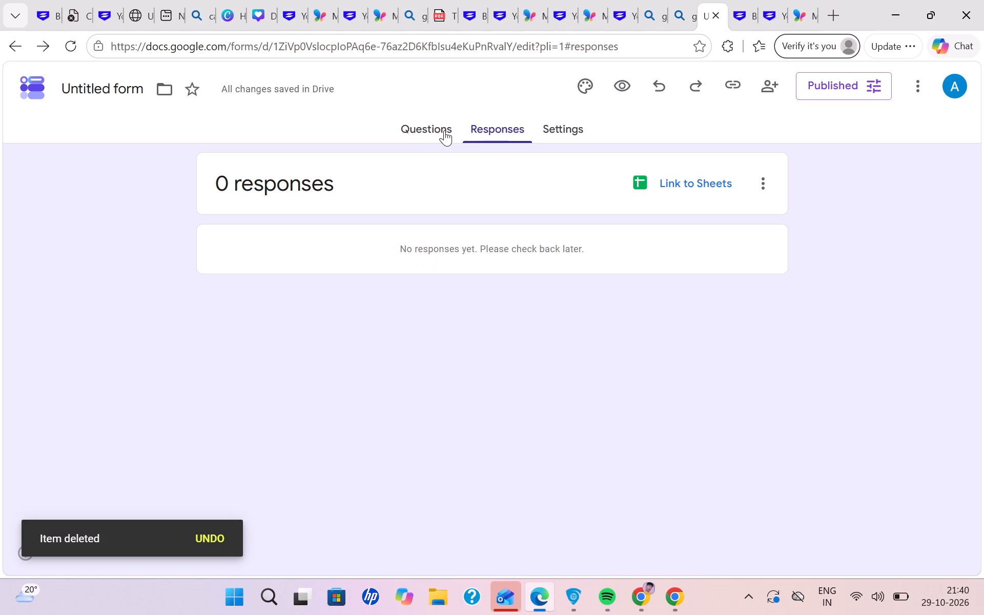
pyautogui.click(445, 130)
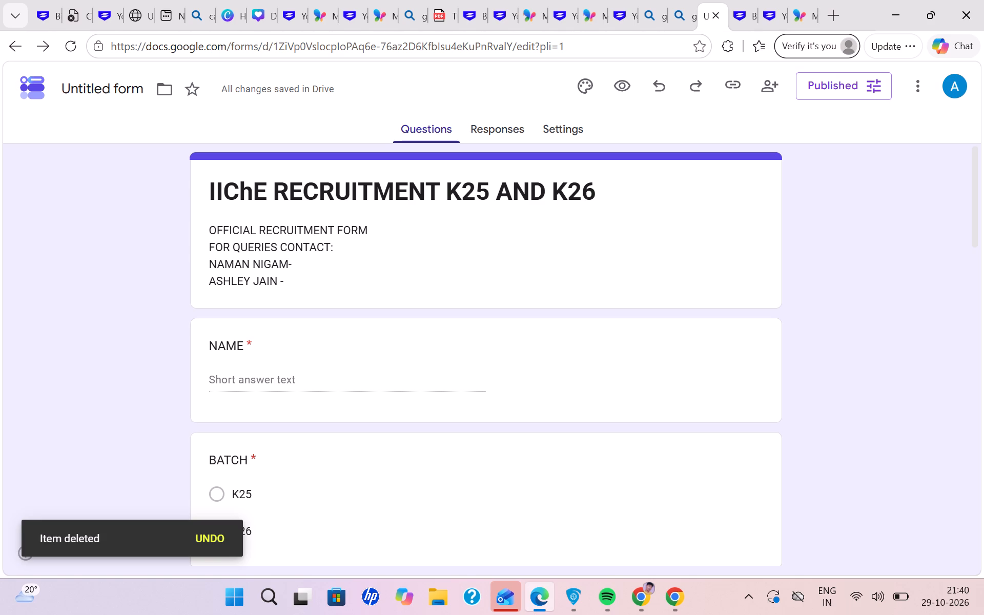
# Return to the form settings and open the after-submission confirmation message for editing.
pyautogui.click(558, 118)
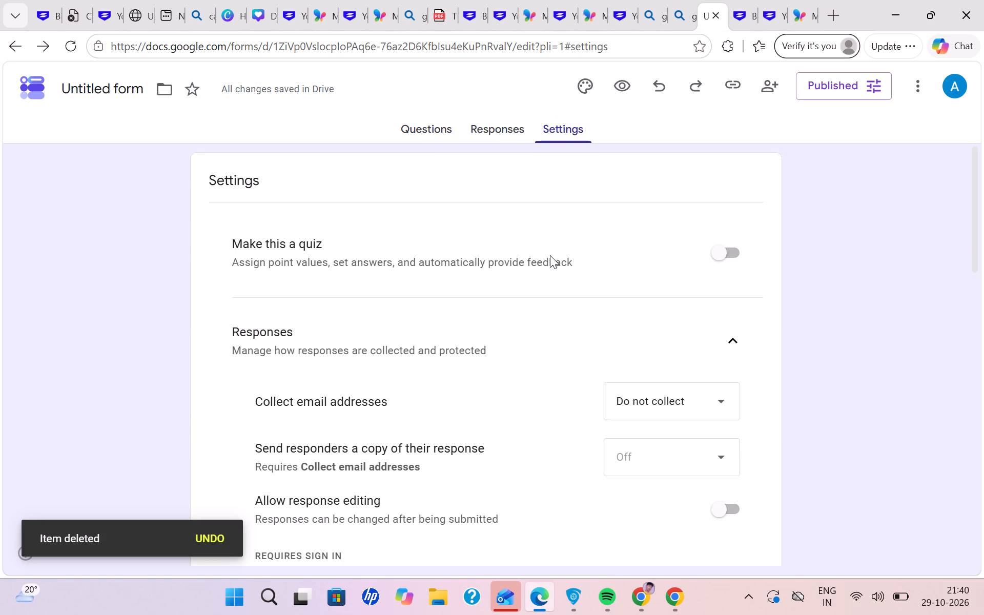
pyautogui.scroll(-6, 511, 364)
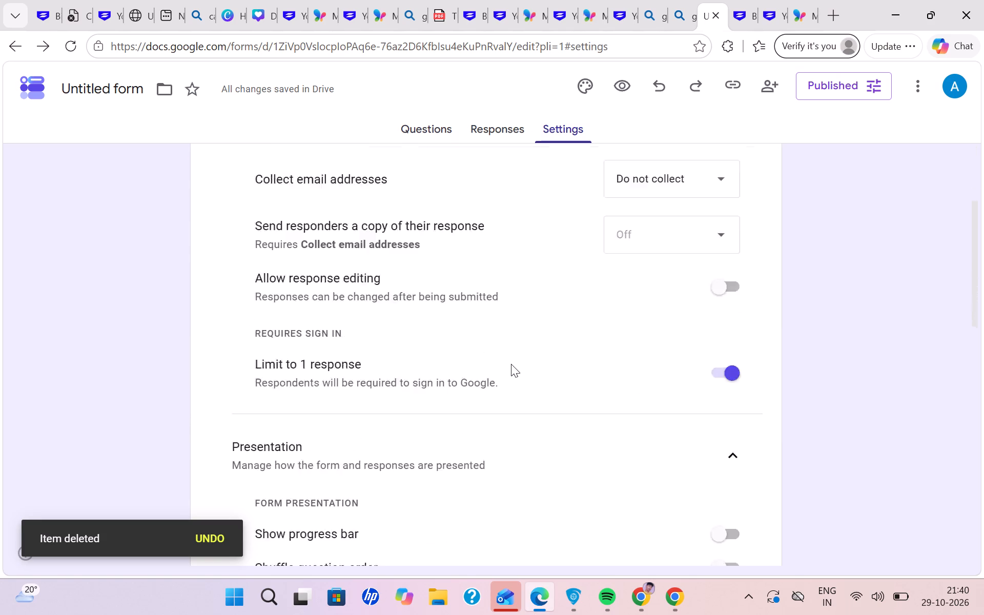
pyautogui.scroll(-1, 511, 364)
pyautogui.scroll(1, 511, 364)
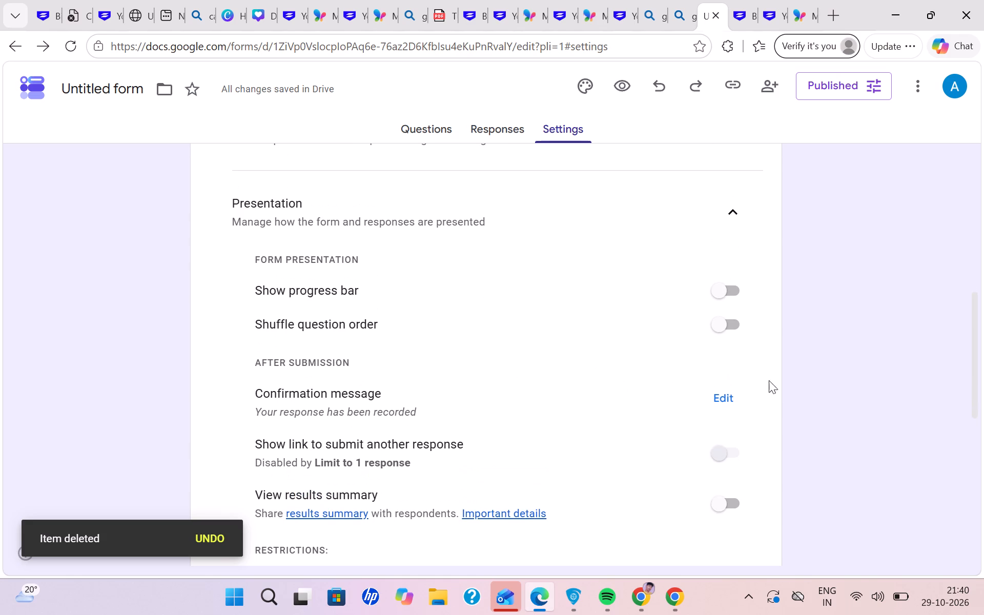
pyautogui.click(722, 399)
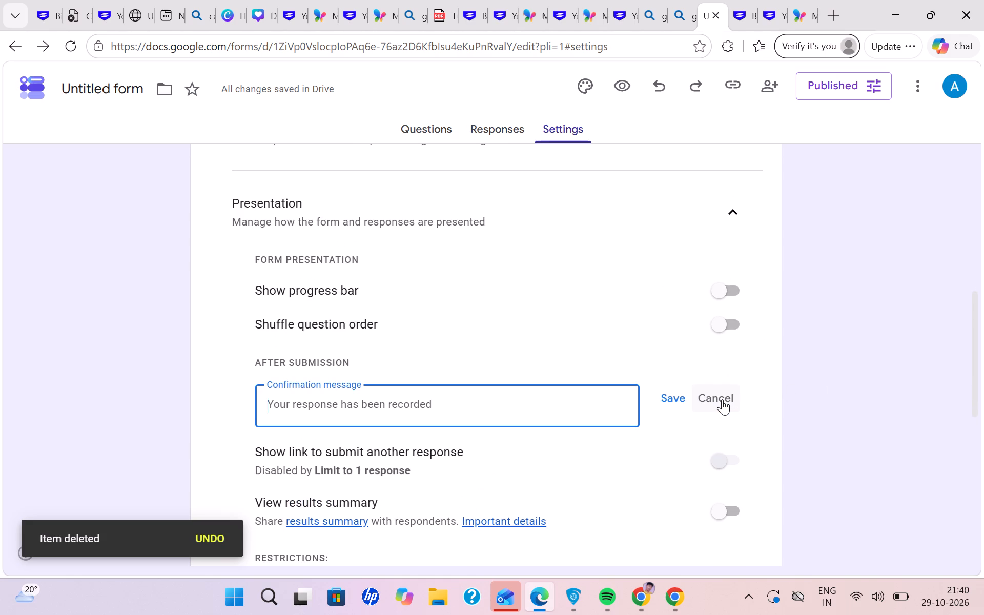
# Fill the confirmation message with "THANK YOU FOR YOUR RESPONSE", followed on a new line by the copied WhatsApp group invitation and its link.
pyautogui.click(553, 395)
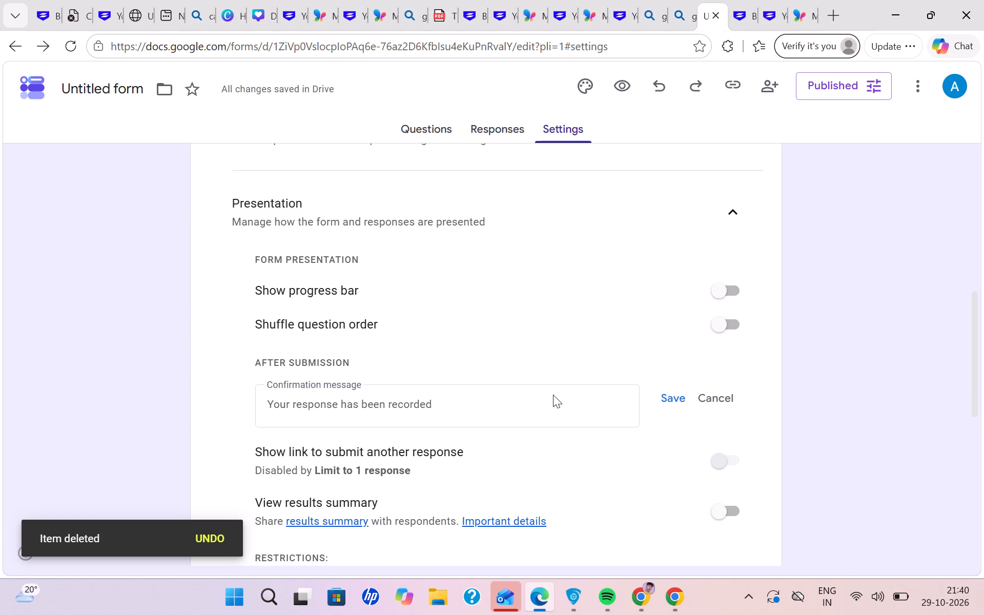
pyautogui.click(475, 411)
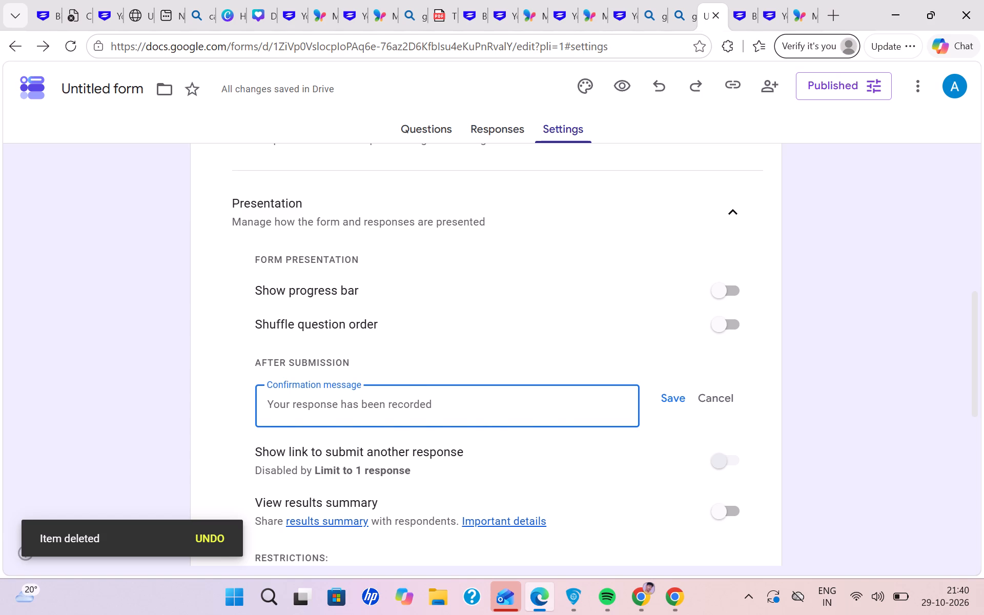
pyautogui.hotkey('ctrl', 'v')
pyautogui.click(465, 442)
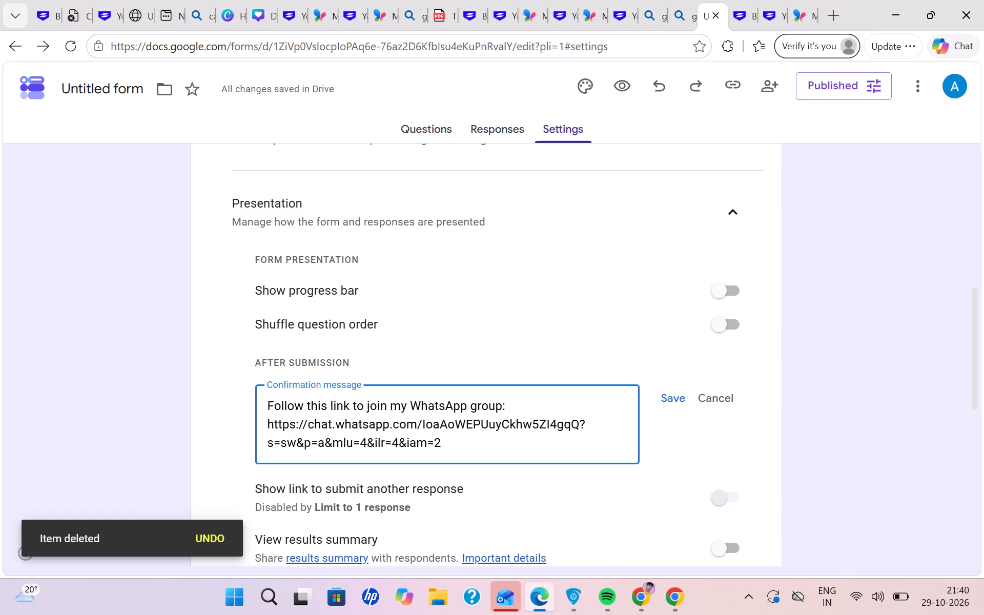
pyautogui.click(266, 405)
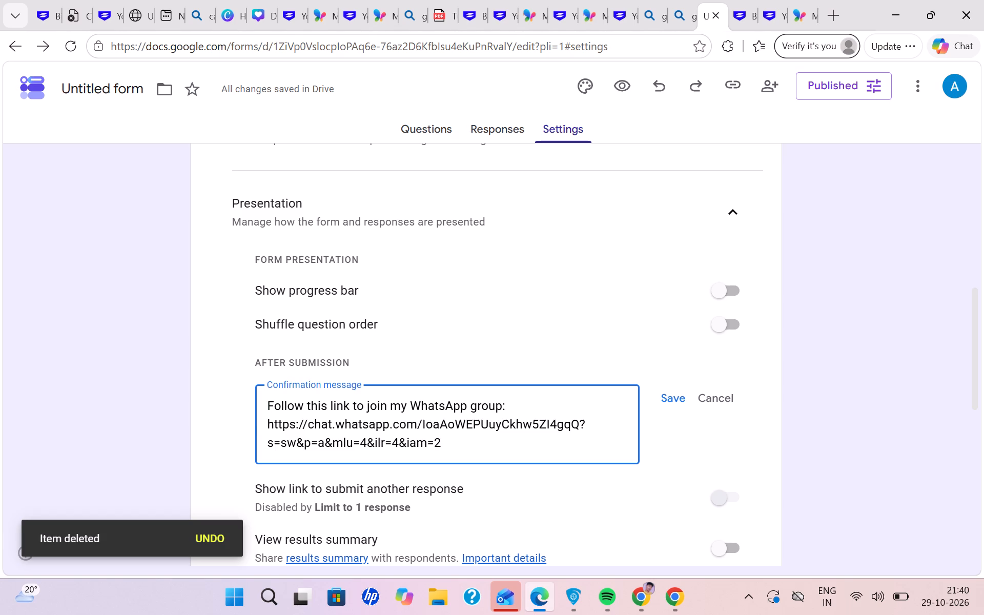
pyautogui.click(266, 405)
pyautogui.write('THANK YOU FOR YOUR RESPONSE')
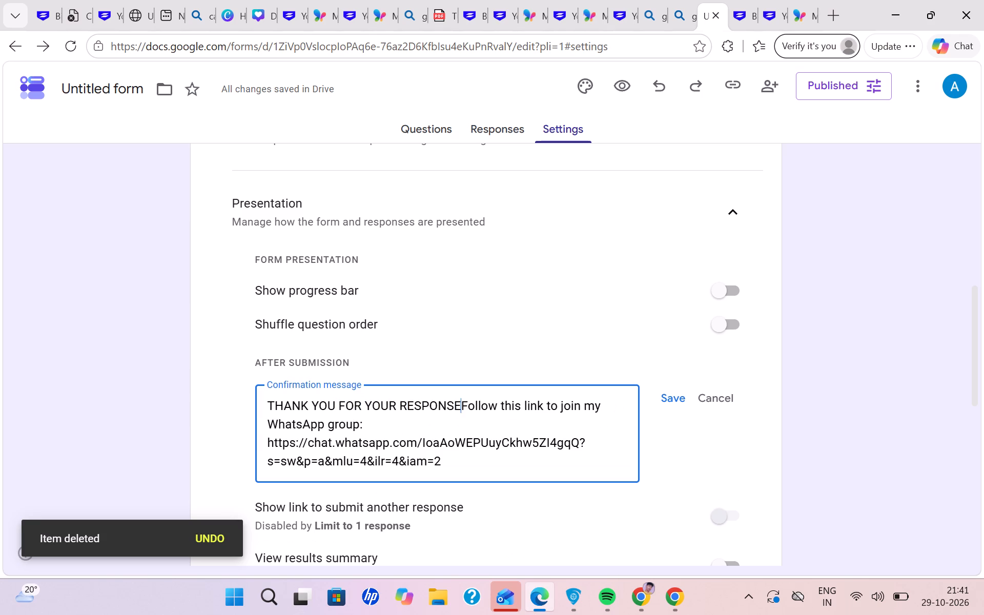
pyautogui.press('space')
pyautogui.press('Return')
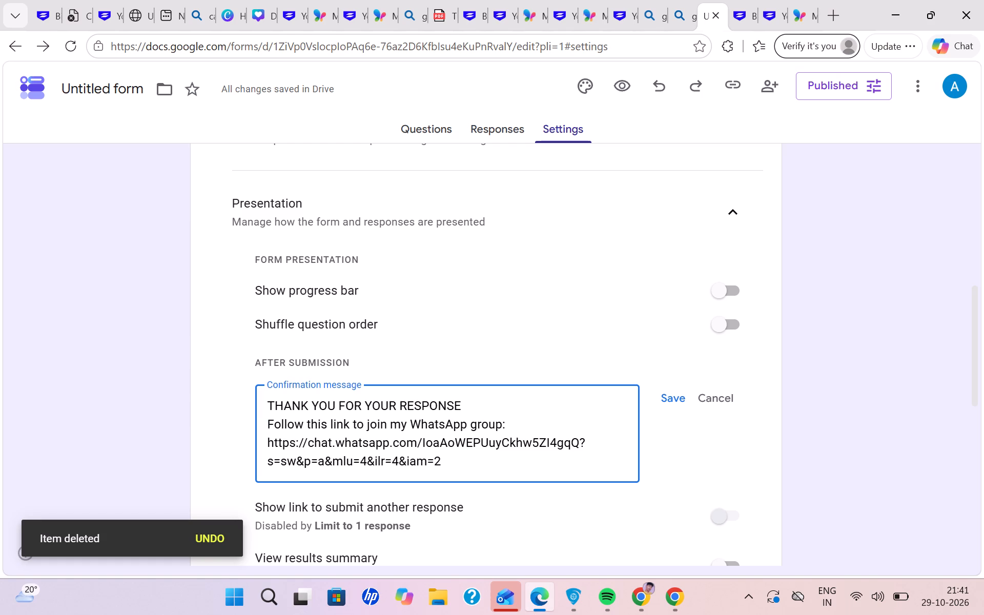
# Delete the title block containing the WhatsApp group invitation from the end of the form's questions.
pyautogui.scroll(-1, 266, 405)
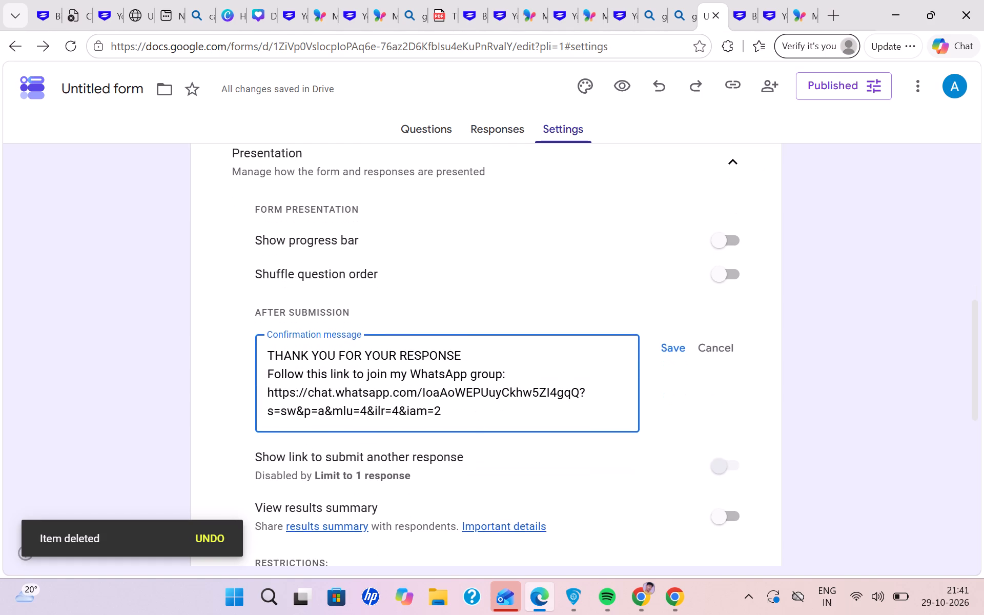
pyautogui.scroll(-1, 266, 405)
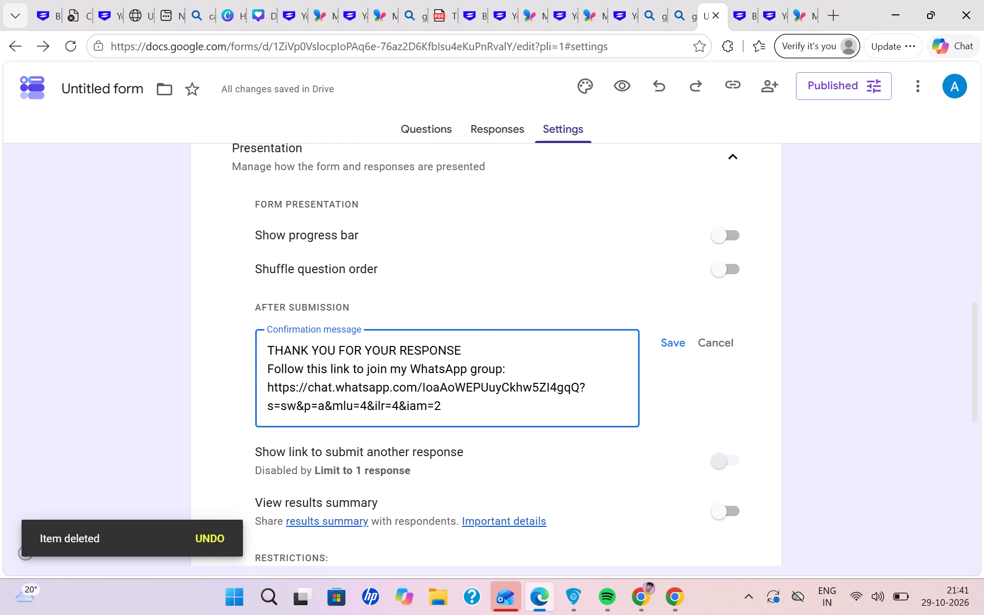
pyautogui.scroll(-2, 266, 405)
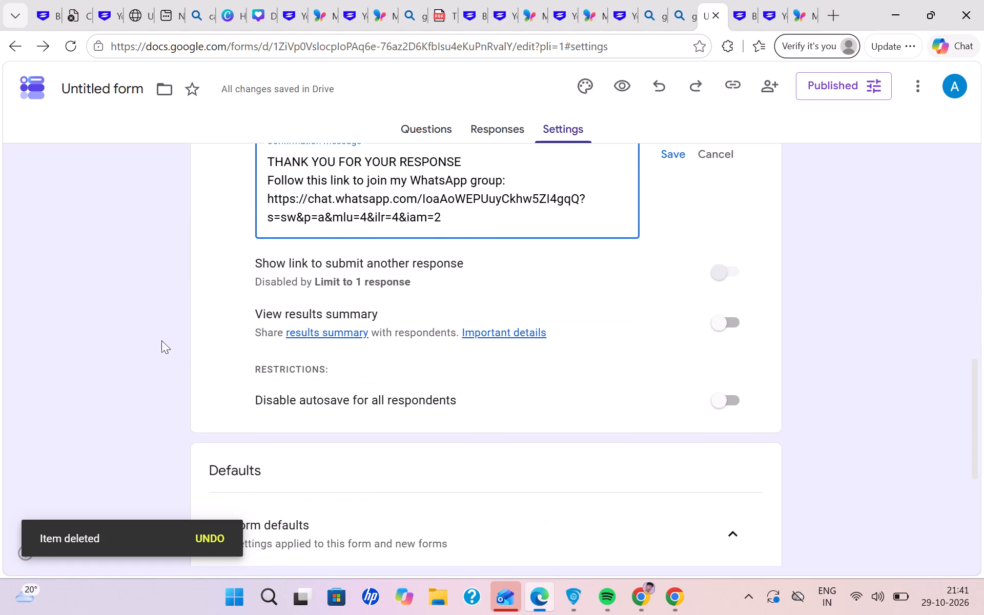
pyautogui.click(414, 131)
pyautogui.scroll(-7, 375, 437)
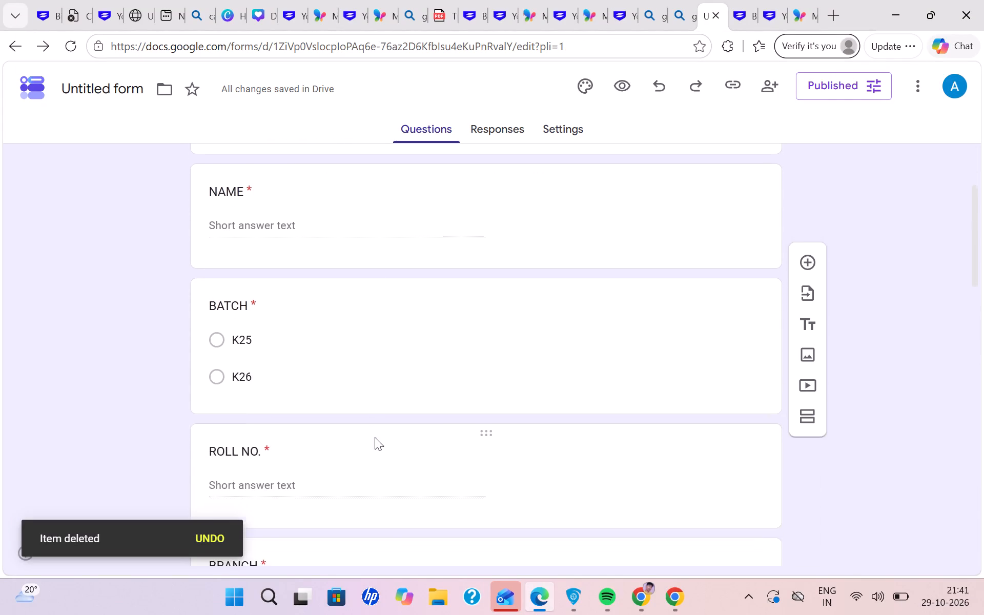
pyautogui.scroll(-2, 375, 437)
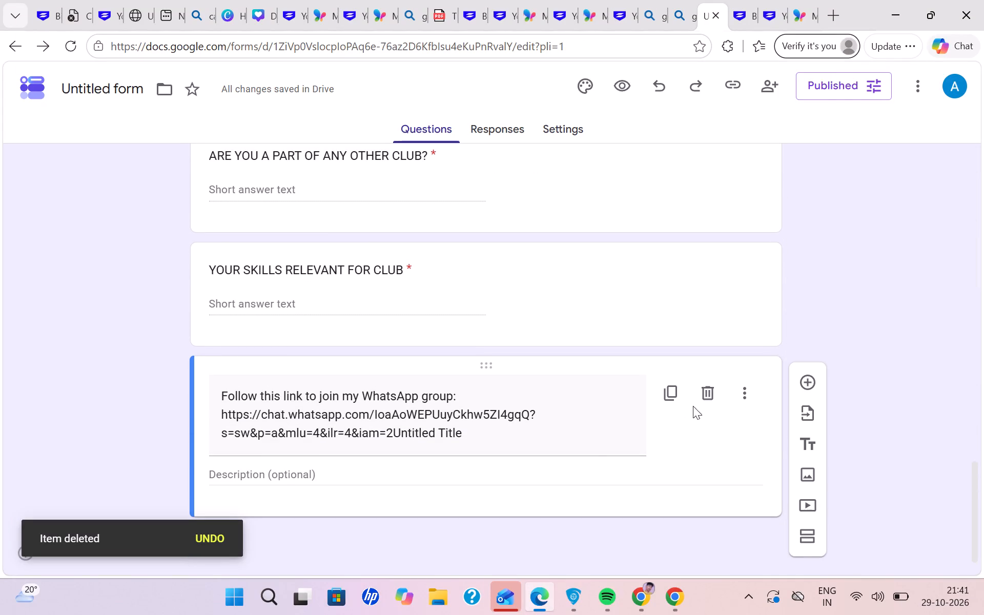
pyautogui.click(704, 392)
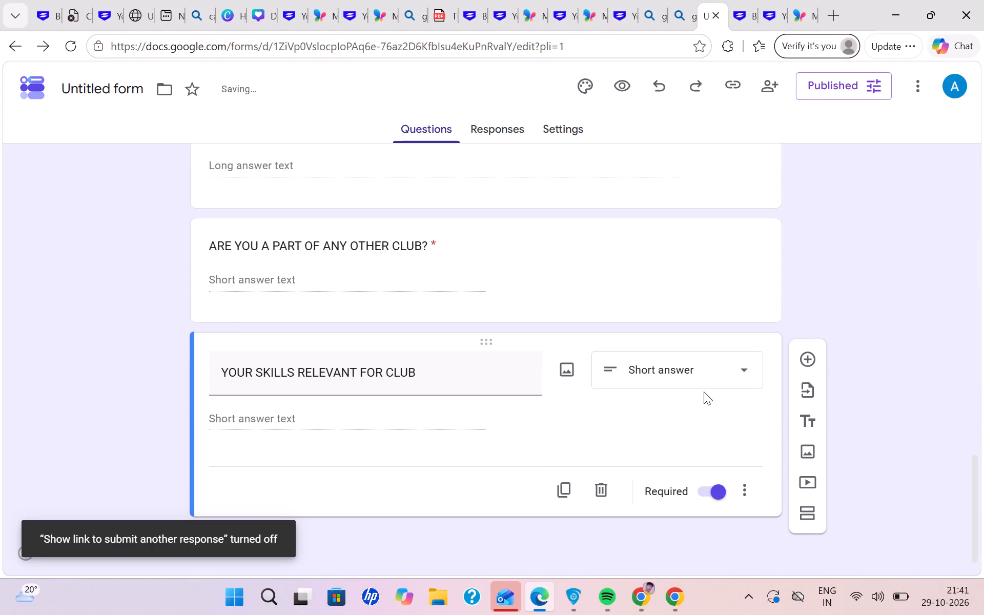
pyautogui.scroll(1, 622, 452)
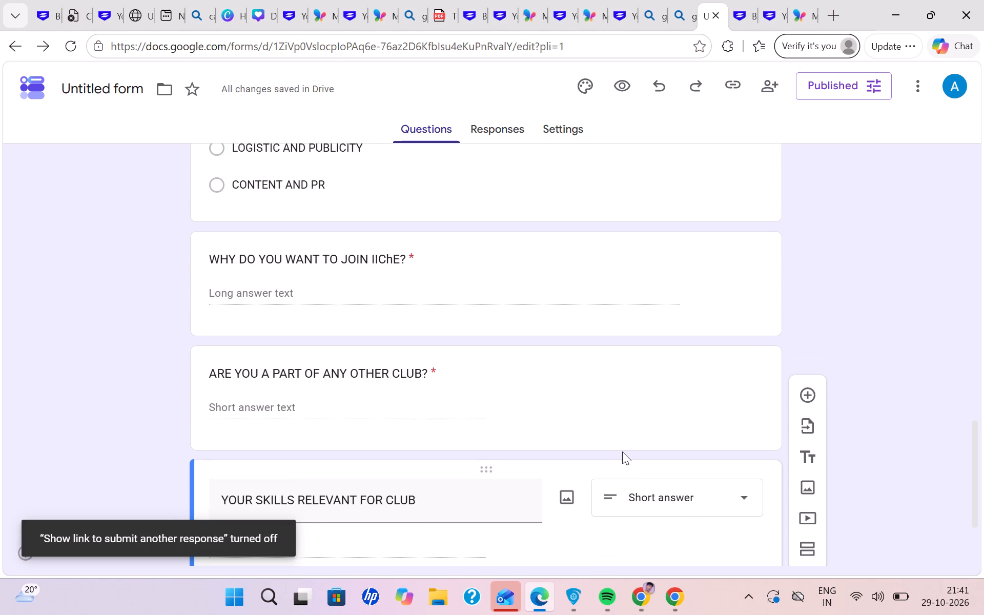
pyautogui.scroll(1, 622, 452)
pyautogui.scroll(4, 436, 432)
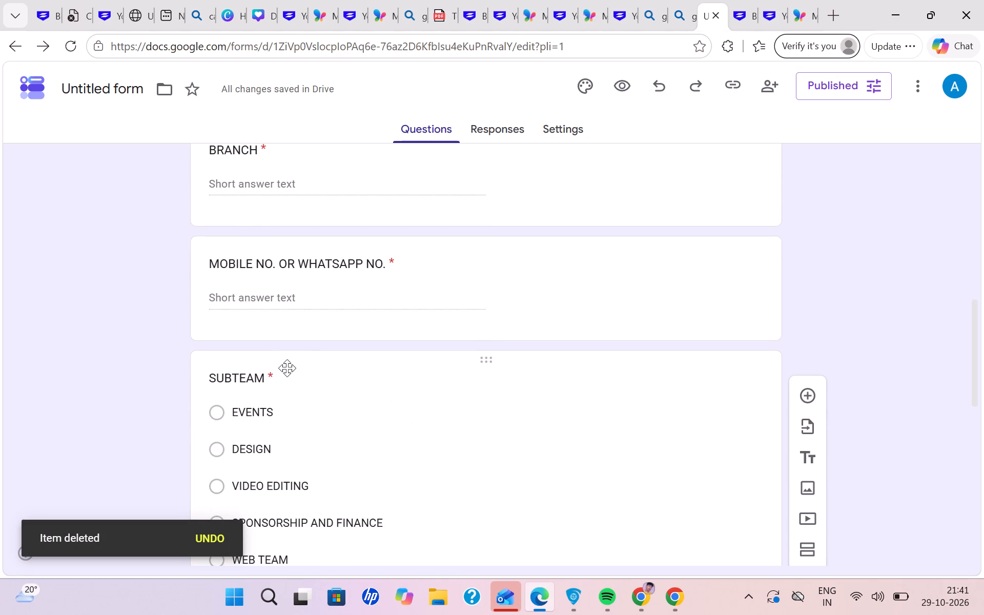
# Rename the SUBTEAM question as SUBTEAMS.
pyautogui.click(286, 385)
pyautogui.click(286, 385)
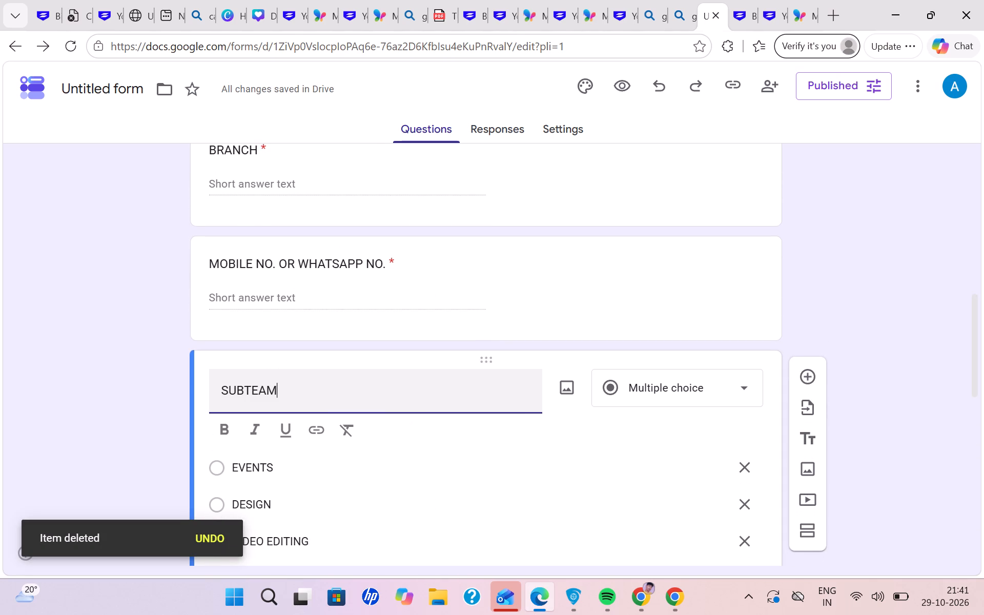
pyautogui.press('s')
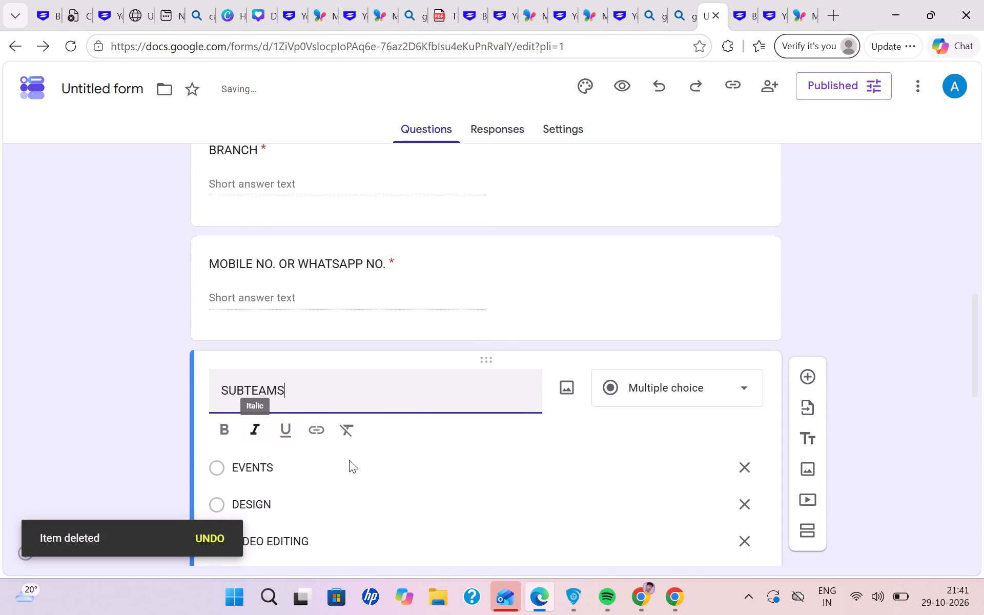
# Look through the available question types for the SUBTEAMS question, keeping it as Multiple choice.
pyautogui.click(748, 393)
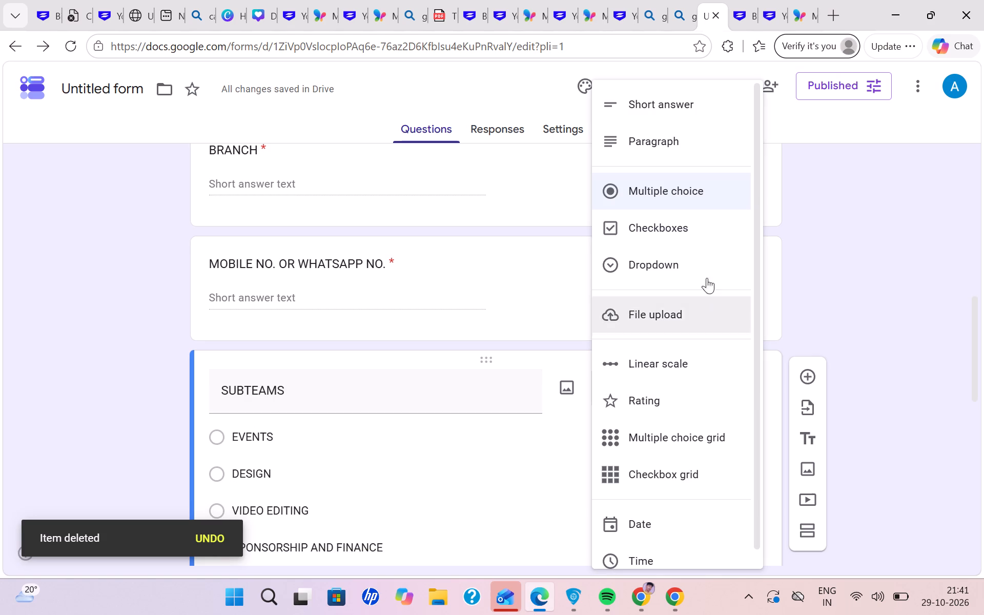
pyautogui.scroll(-5, 659, 247)
pyautogui.scroll(8, 659, 247)
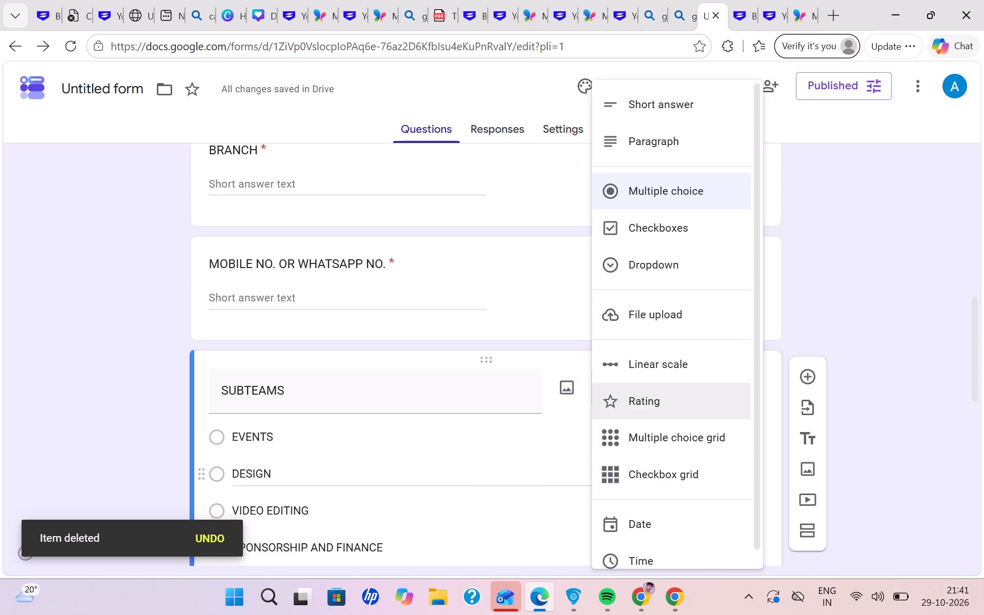
pyautogui.click(536, 473)
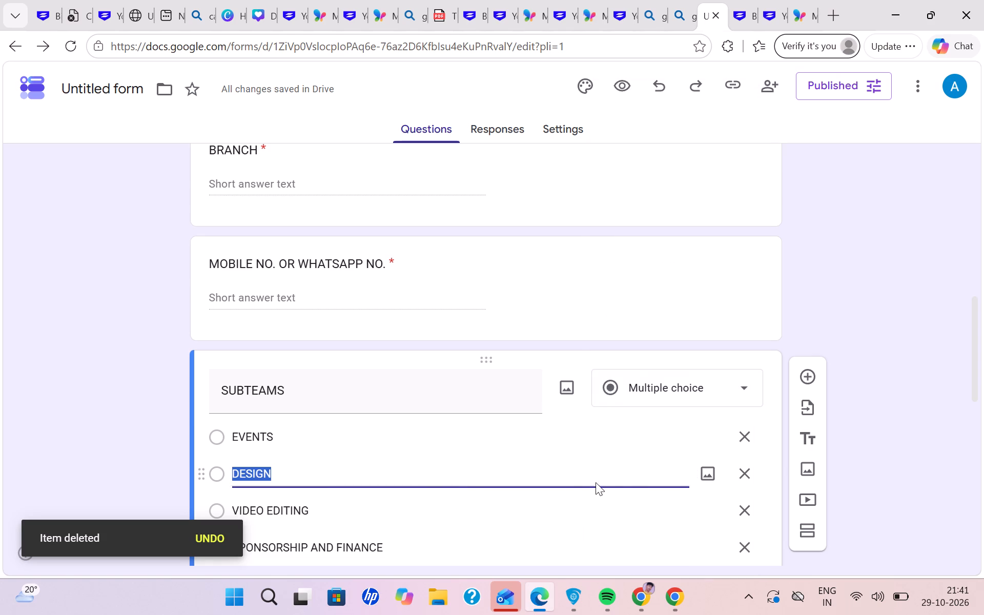
# Review the SUBTEAMS answer options and check which additional display and ordering options the question offers.
pyautogui.scroll(-4, 450, 442)
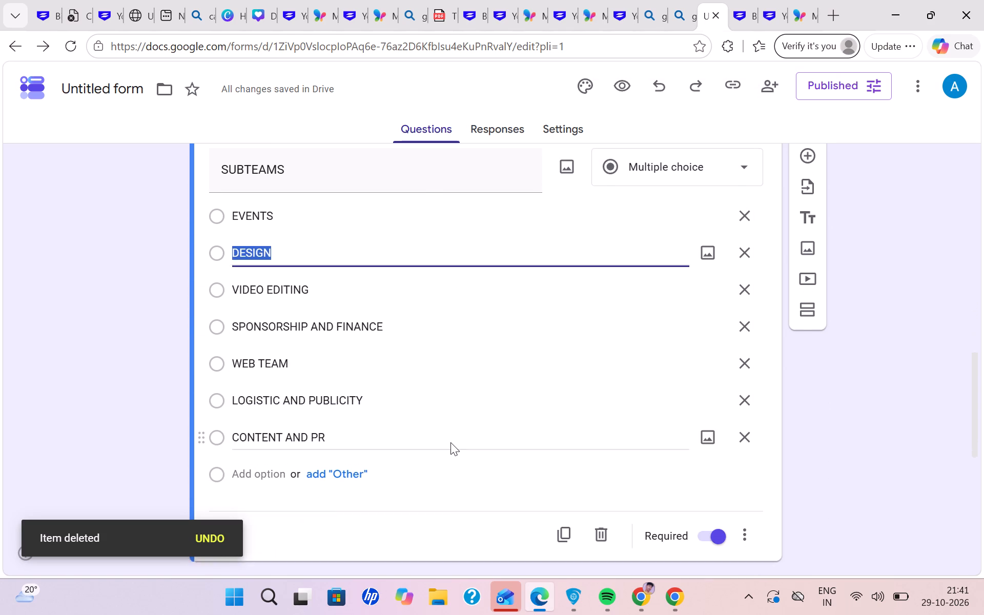
pyautogui.scroll(-1, 450, 442)
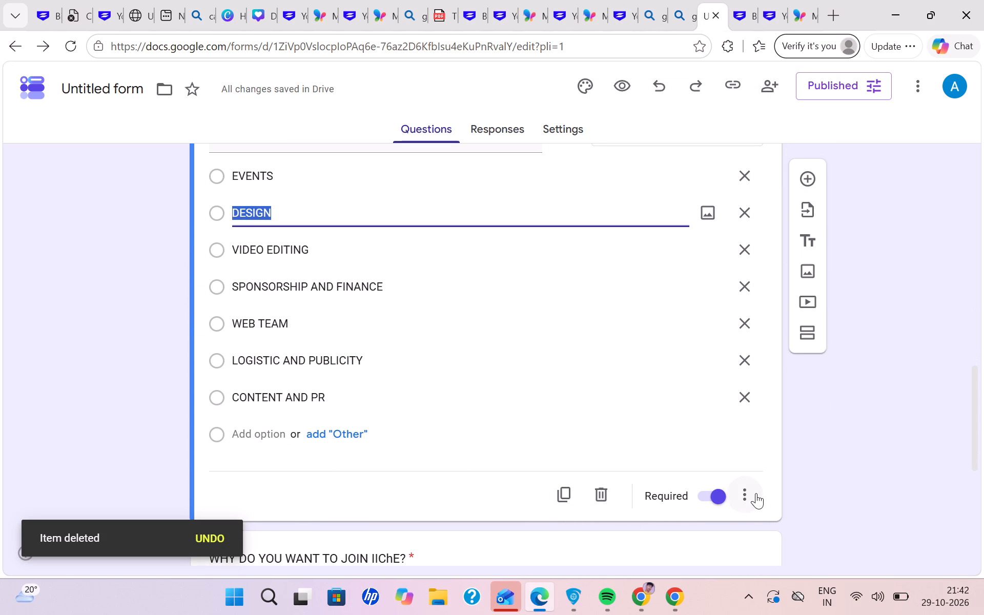
pyautogui.click(756, 493)
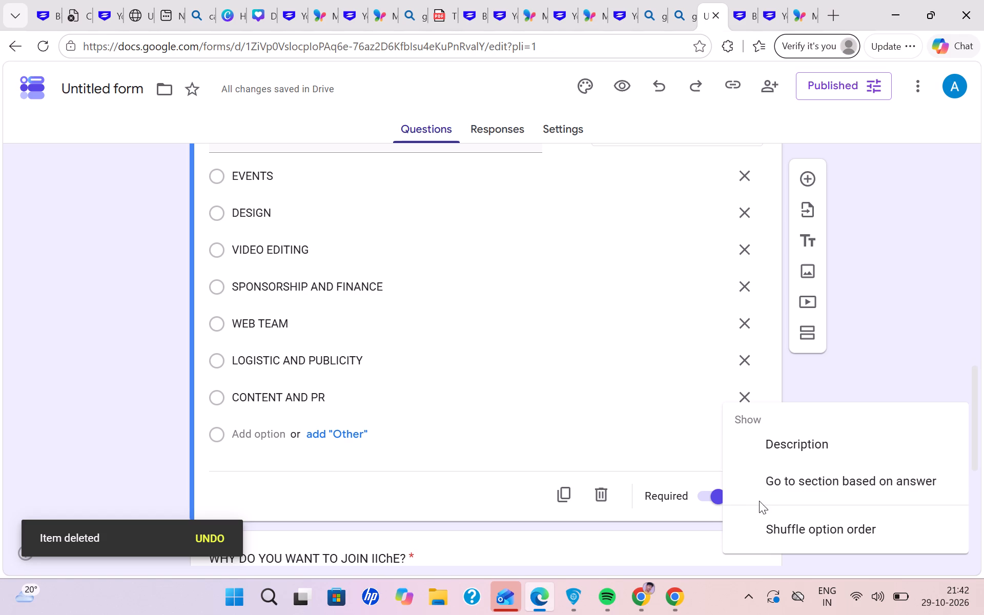
pyautogui.click(512, 486)
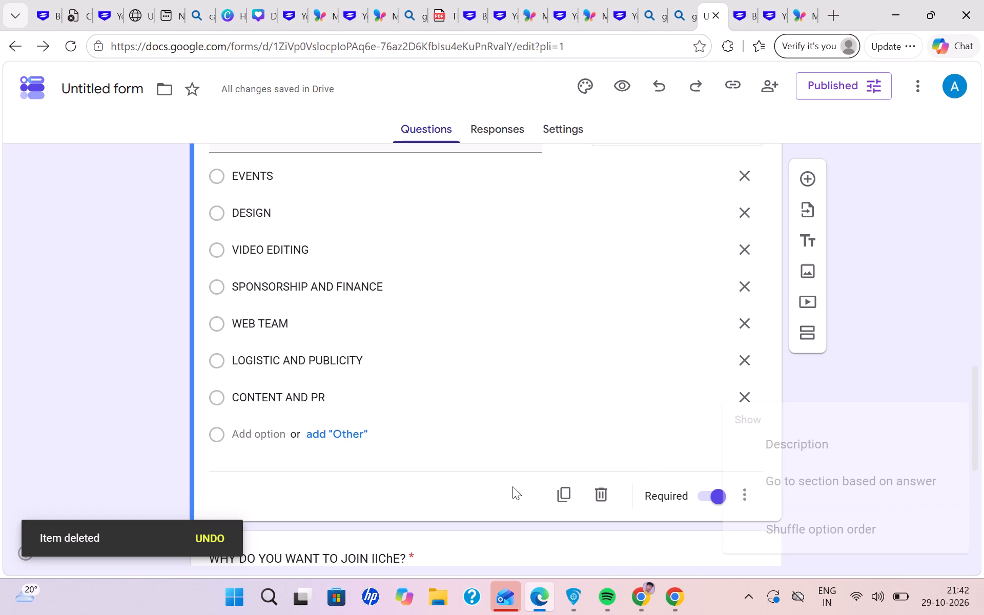
pyautogui.scroll(3, 555, 426)
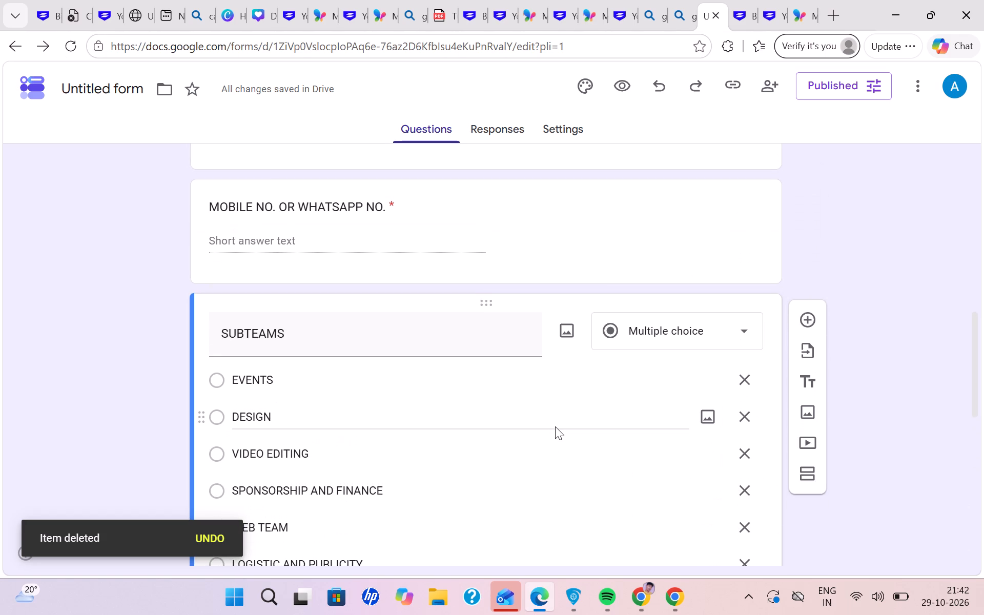
# Check the Sophos network sign-in page and return to the recruitment form.
pyautogui.click(616, 20)
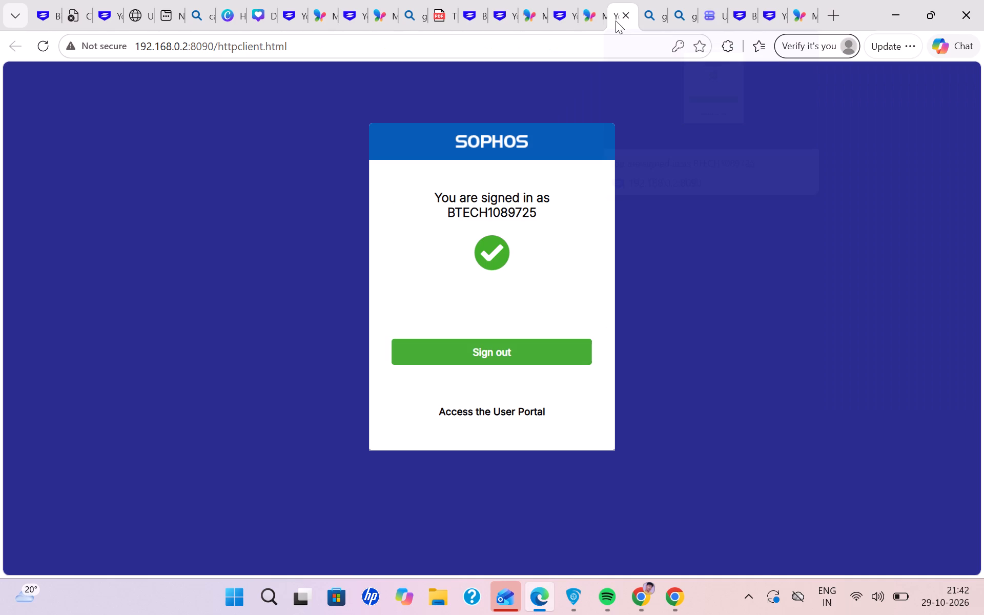
pyautogui.click(714, 16)
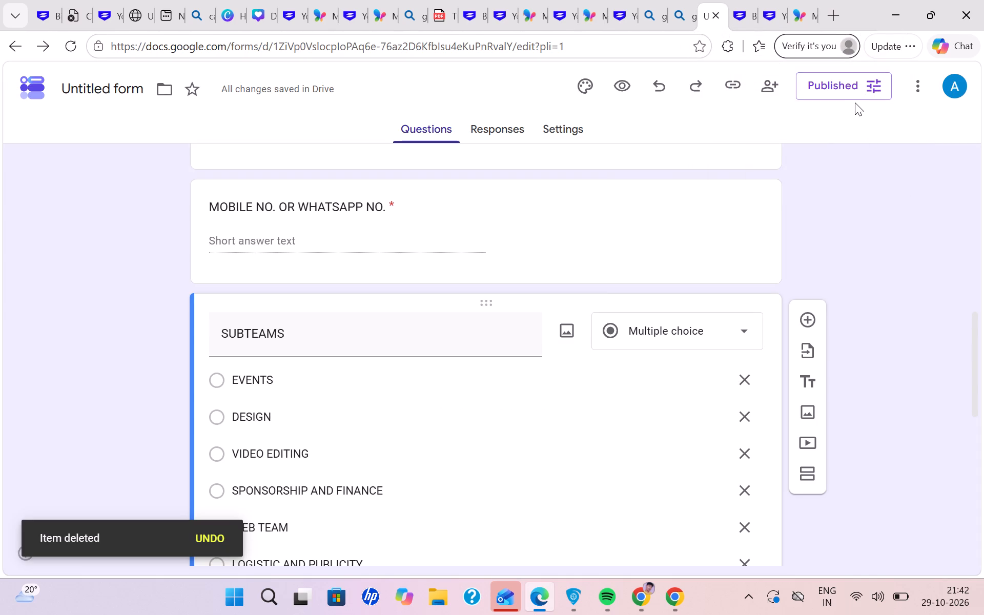
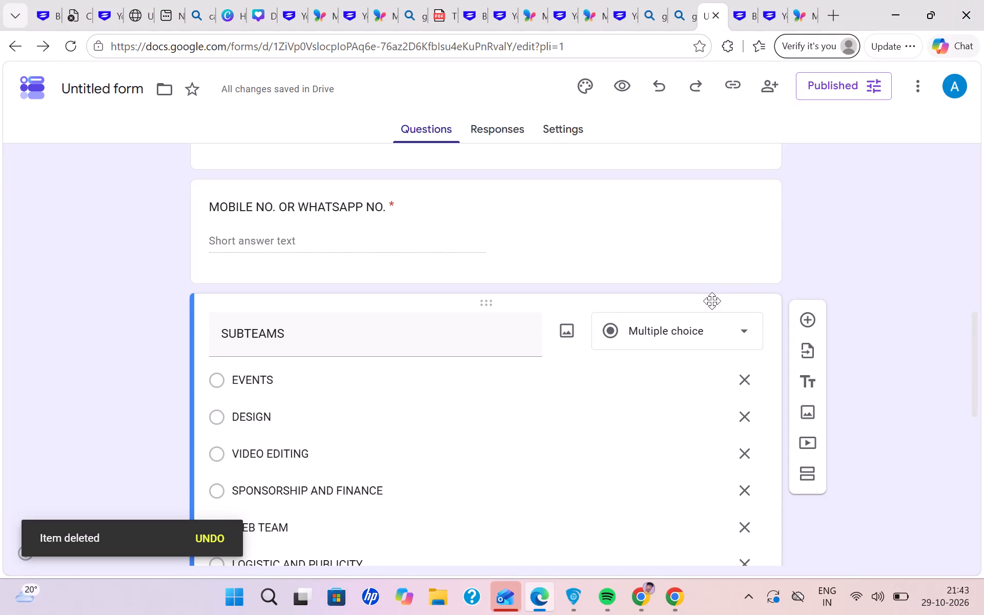
# Check the question types available for SUBTEAMS and read through its answer options and the form's remaining questions.
pyautogui.click(714, 322)
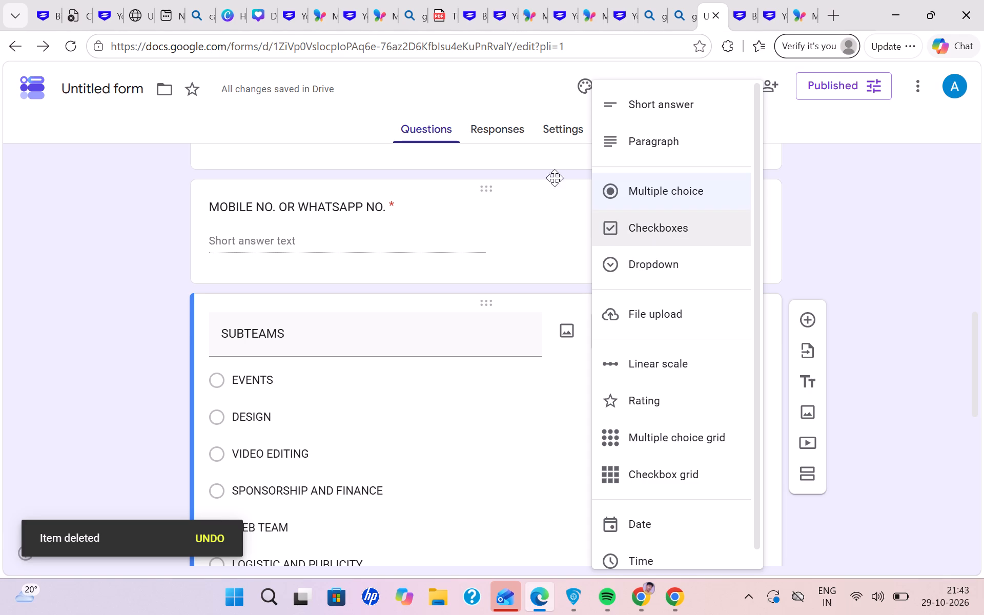
pyautogui.click(820, 221)
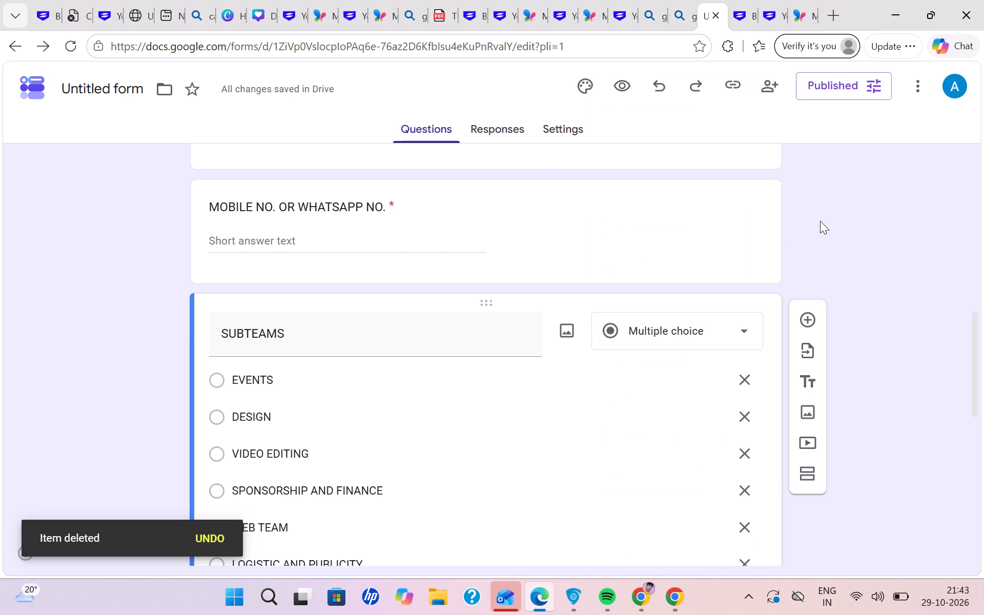
pyautogui.scroll(-1, 585, 379)
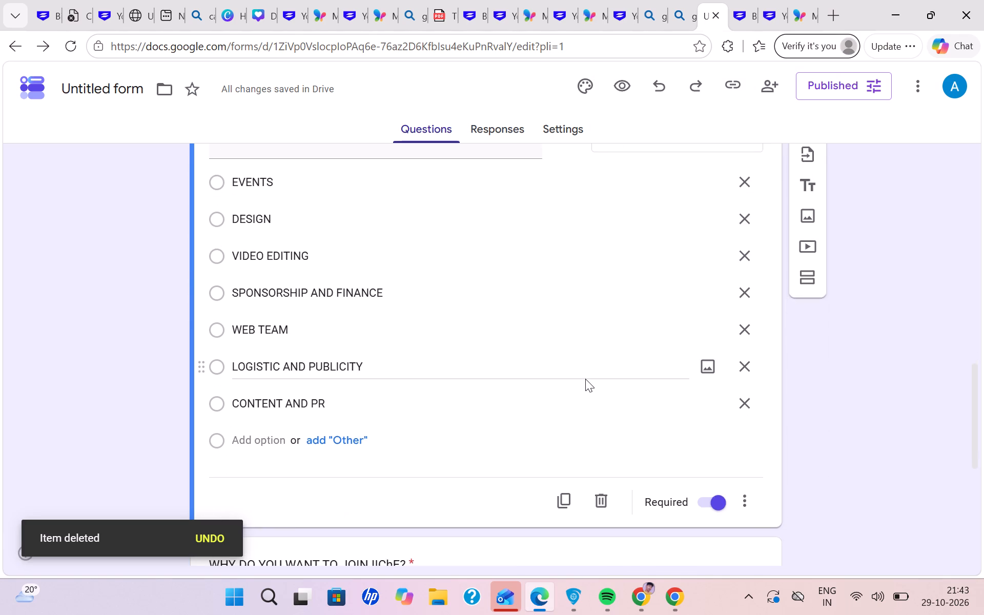
pyautogui.scroll(-2, 585, 379)
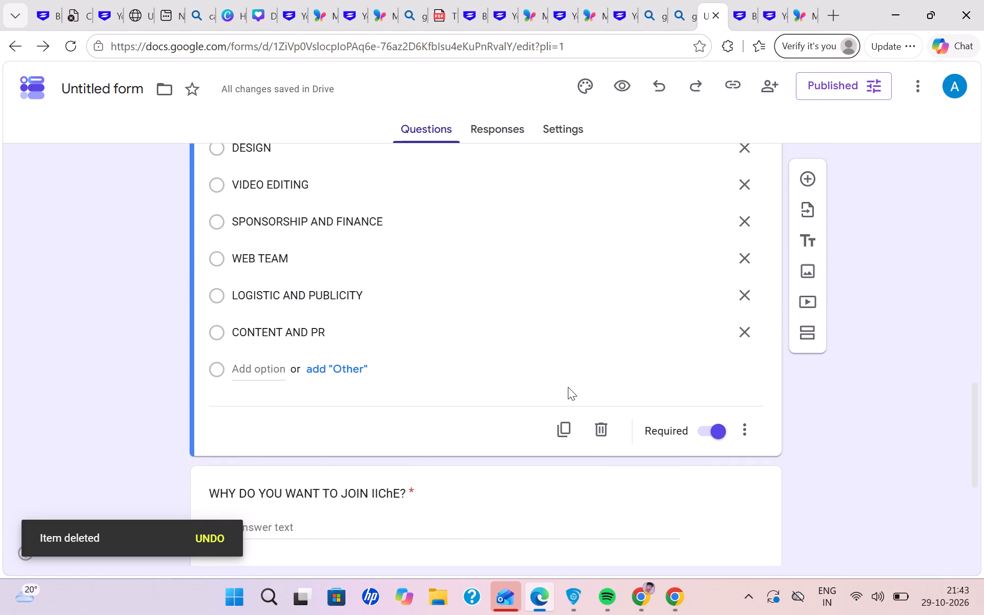
pyautogui.scroll(-4, 502, 436)
pyautogui.scroll(1, 502, 436)
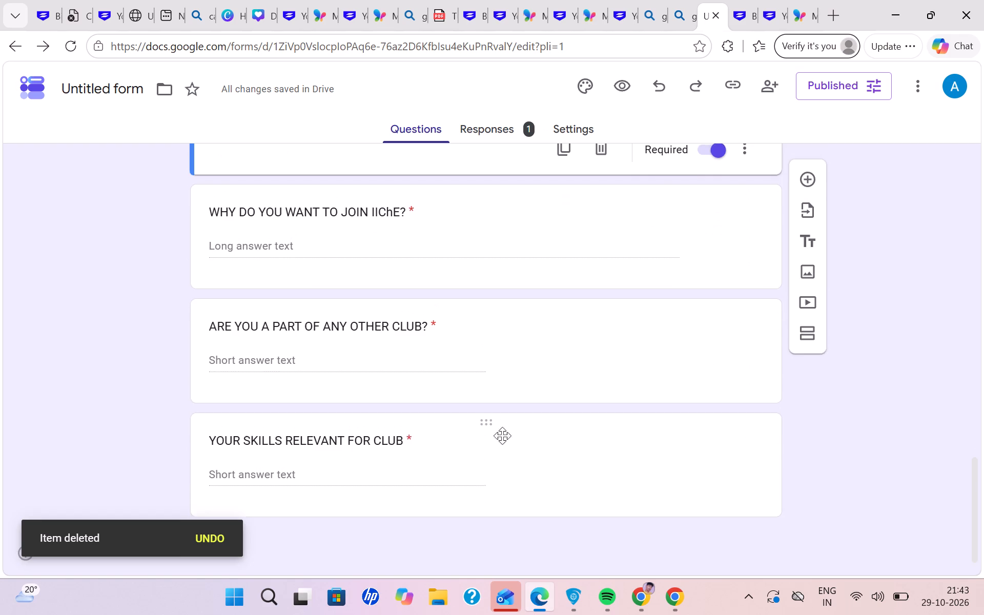
pyautogui.scroll(6, 502, 436)
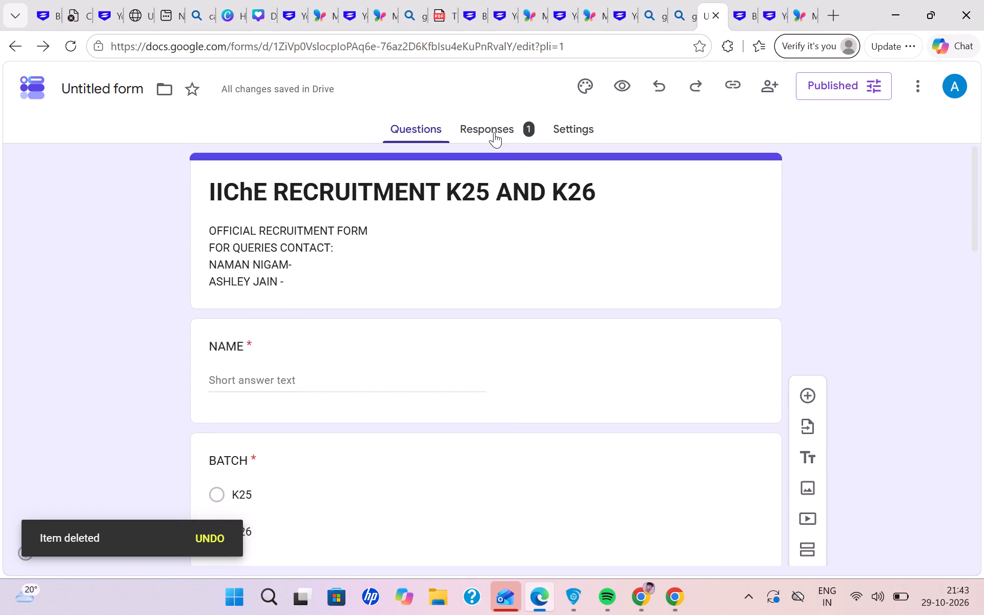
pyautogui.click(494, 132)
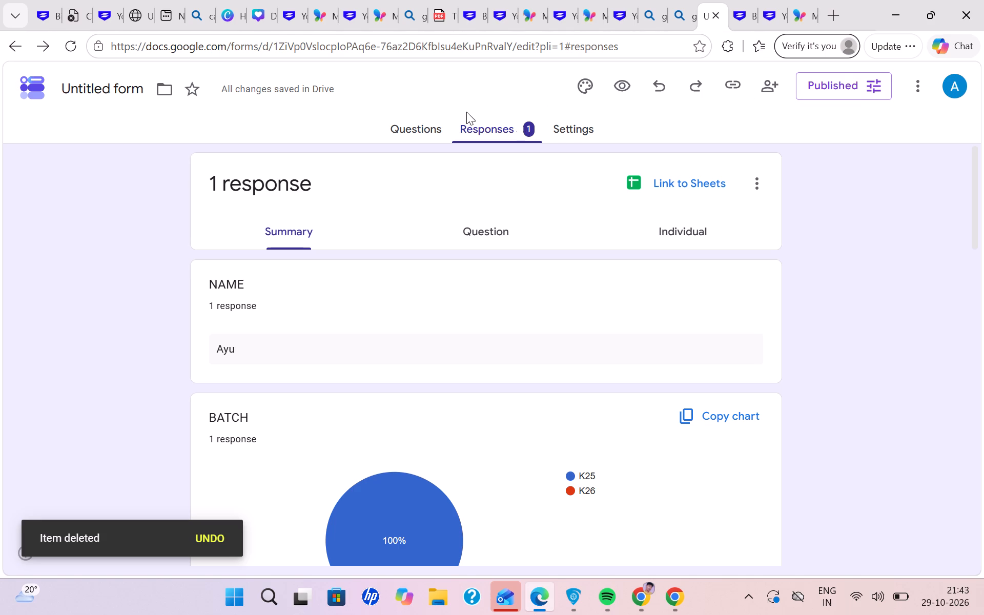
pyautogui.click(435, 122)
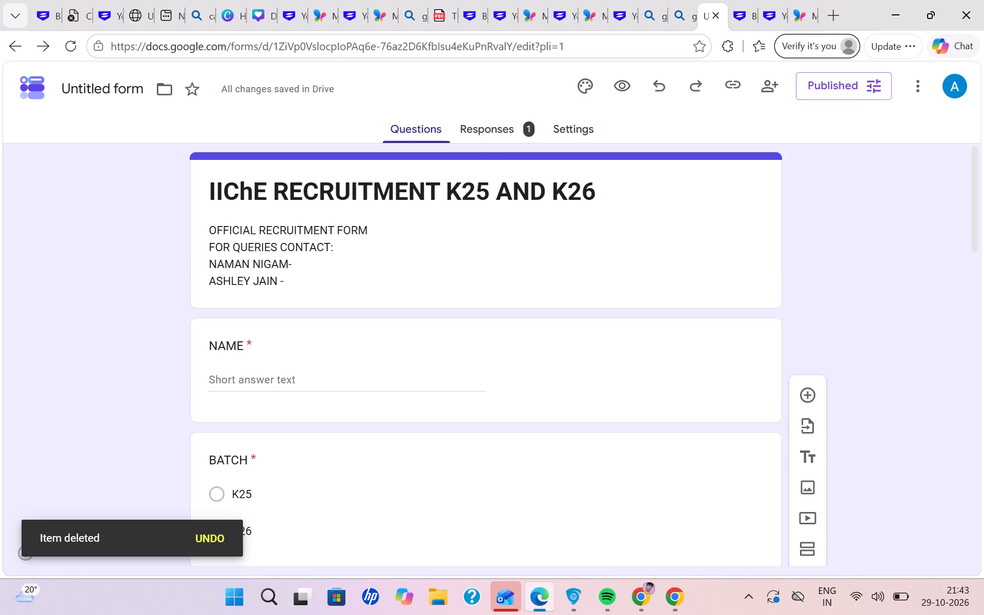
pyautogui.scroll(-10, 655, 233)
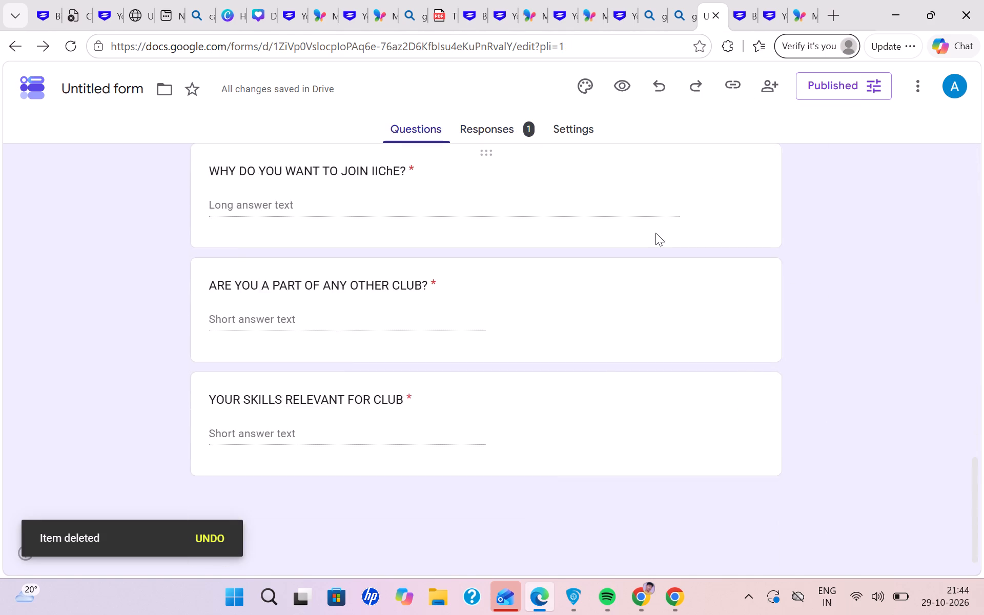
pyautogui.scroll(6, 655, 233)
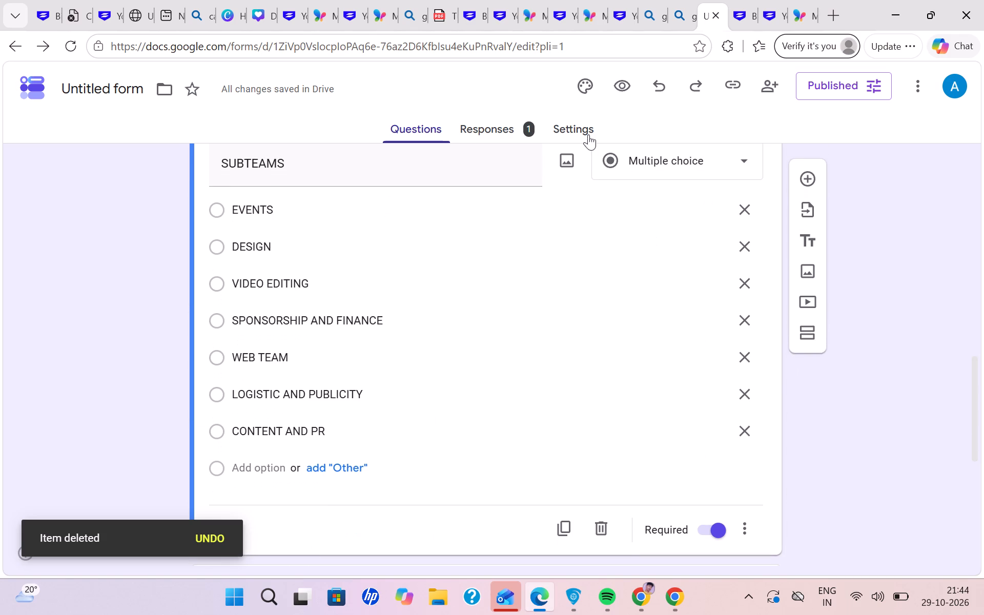
# Save the form's after-submission confirmation message that thanks respondents and shares the WhatsApp group link.
pyautogui.click(582, 129)
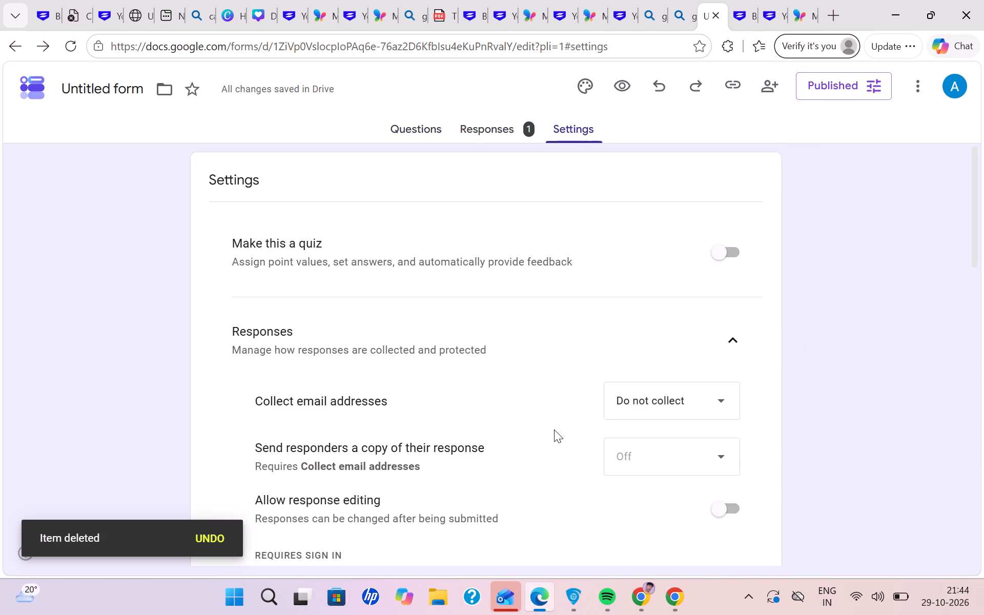
pyautogui.scroll(-7, 554, 429)
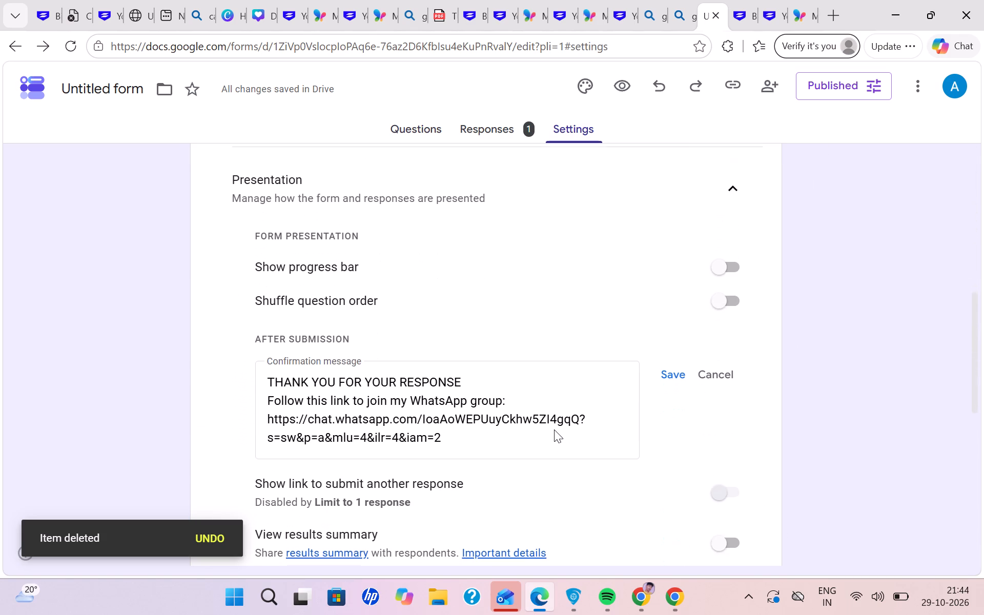
pyautogui.scroll(-2, 554, 429)
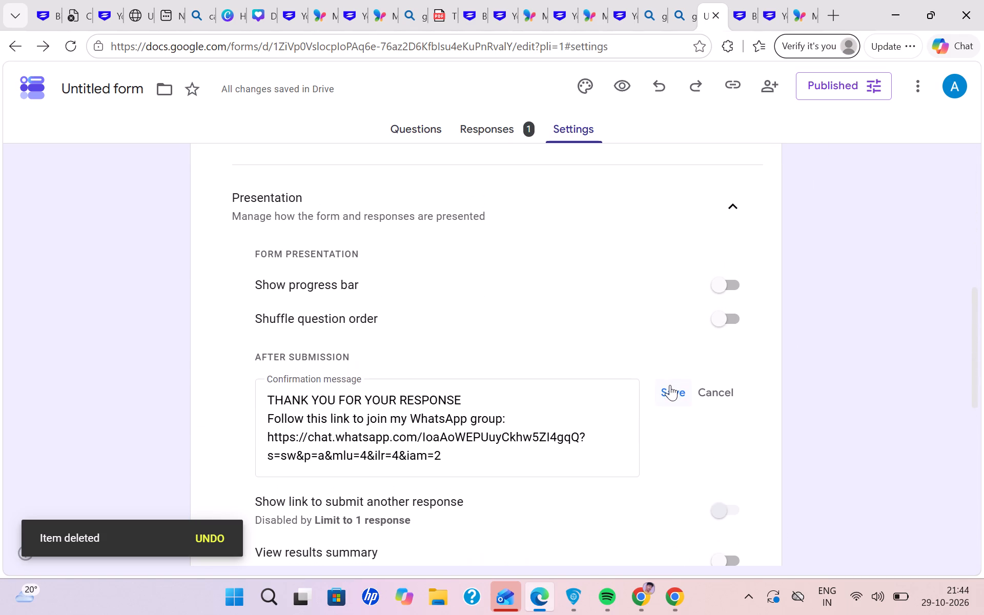
pyautogui.click(670, 385)
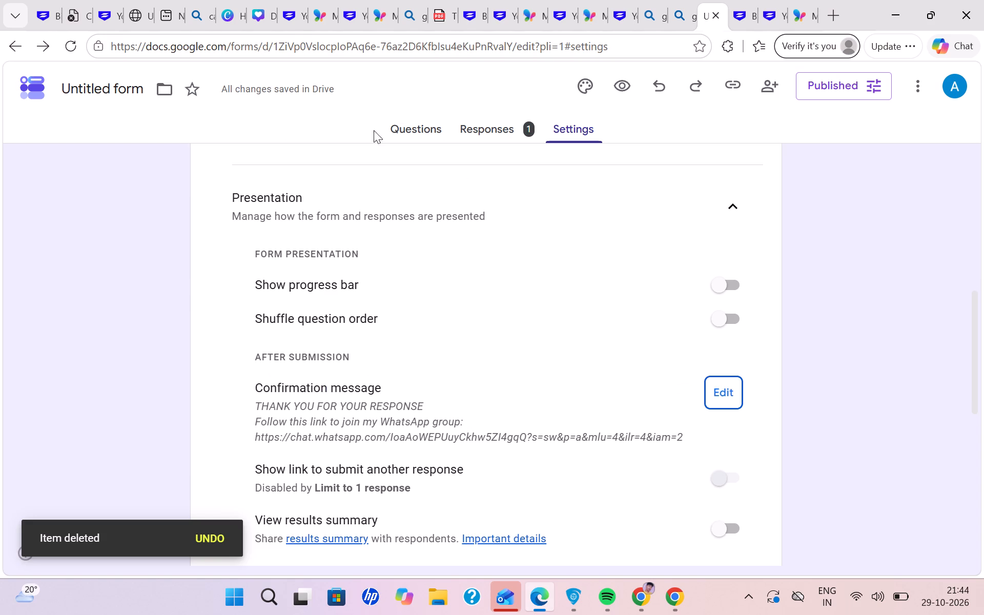
# Look through the remaining presentation settings and the form defaults that follow the confirmation message.
pyautogui.scroll(-4, 239, 413)
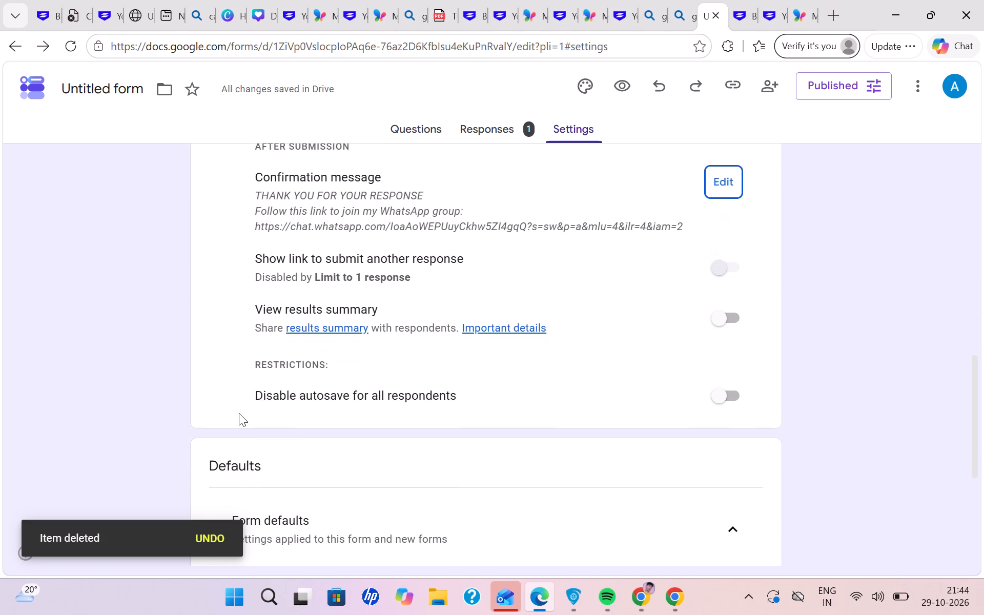
pyautogui.scroll(-3, 239, 413)
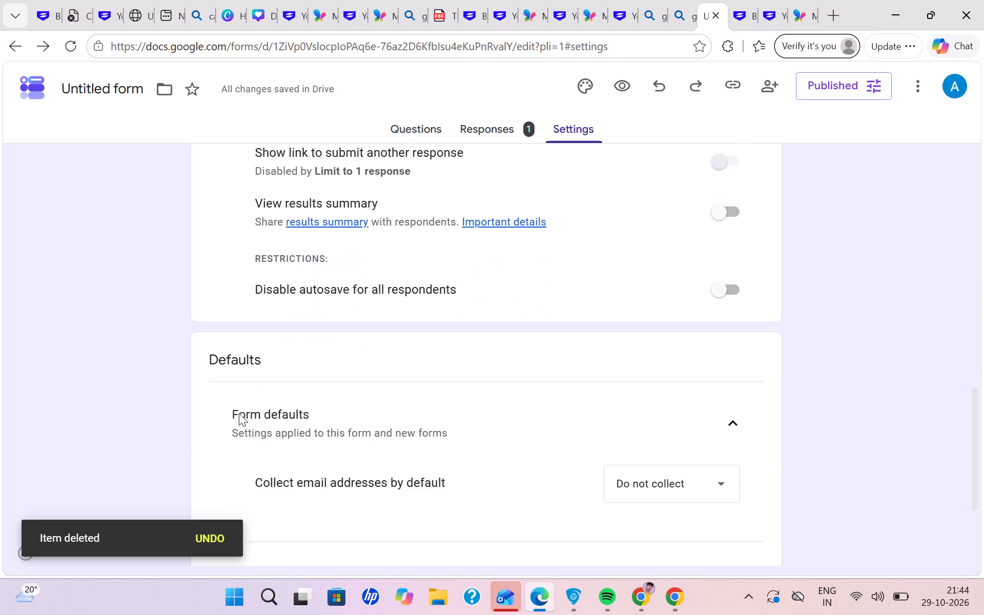
pyautogui.scroll(-1, 239, 413)
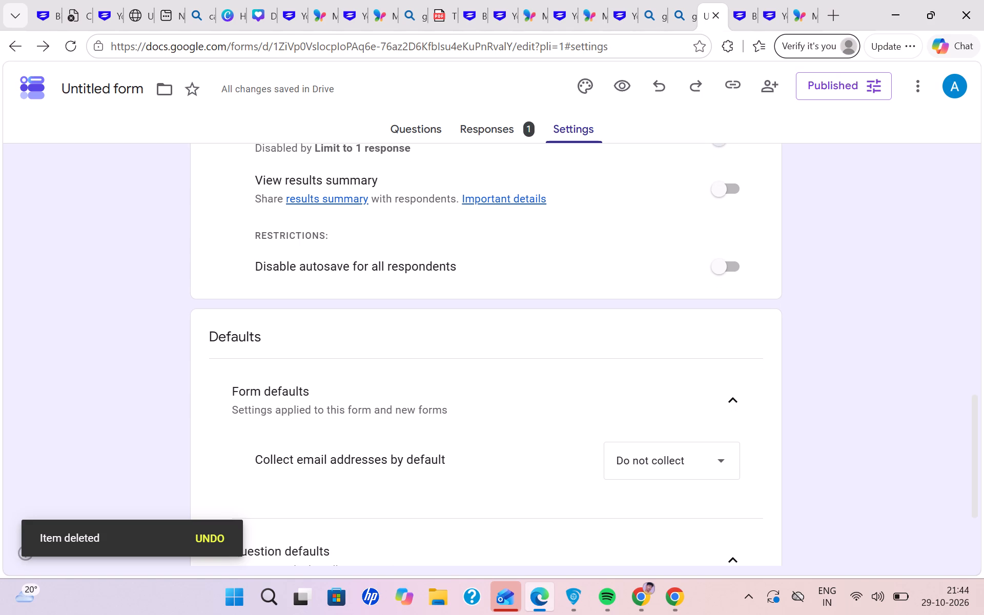
# Review the summary of submitted answers, including the SUBTEAMS chart, and check which actions are offered for managing responses.
pyautogui.click(496, 132)
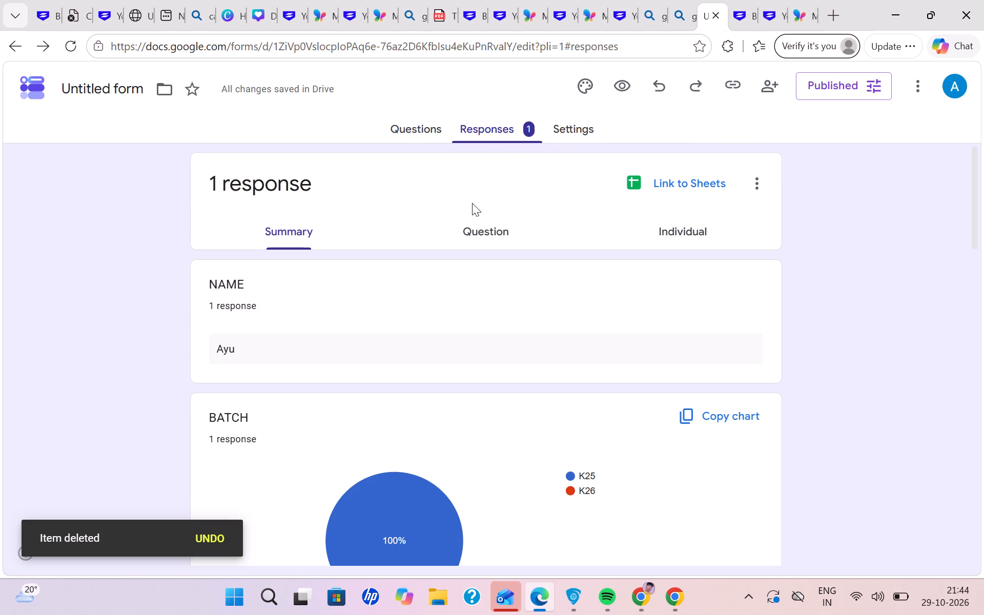
pyautogui.scroll(-1, 516, 309)
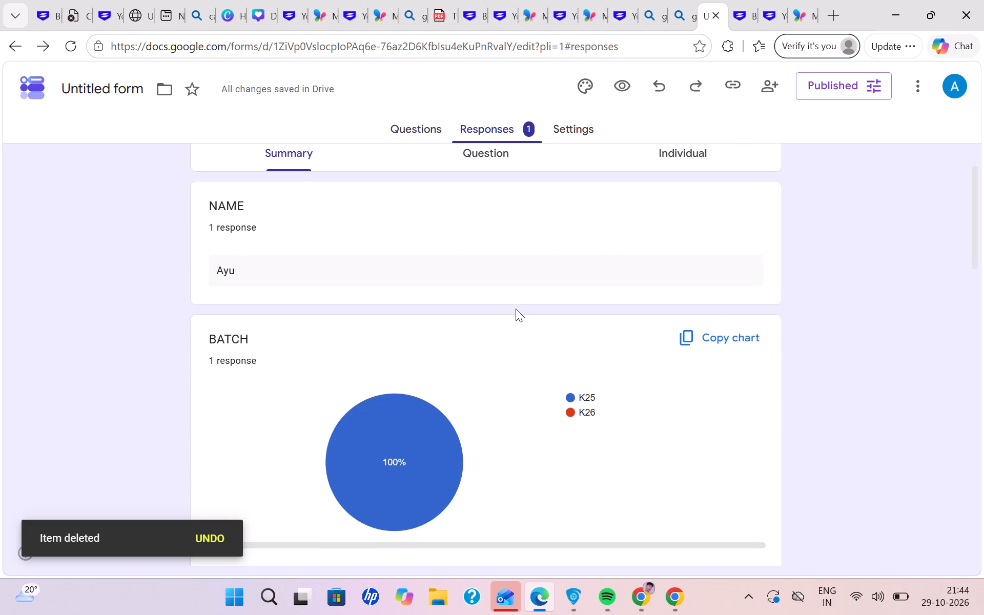
pyautogui.scroll(-1, 516, 309)
pyautogui.scroll(6, 516, 309)
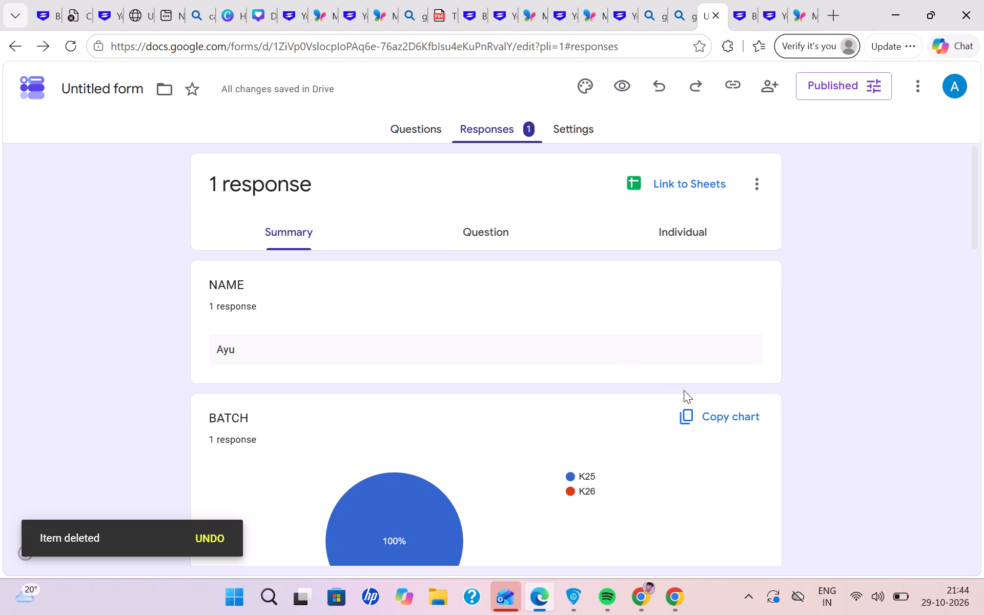
pyautogui.click(753, 179)
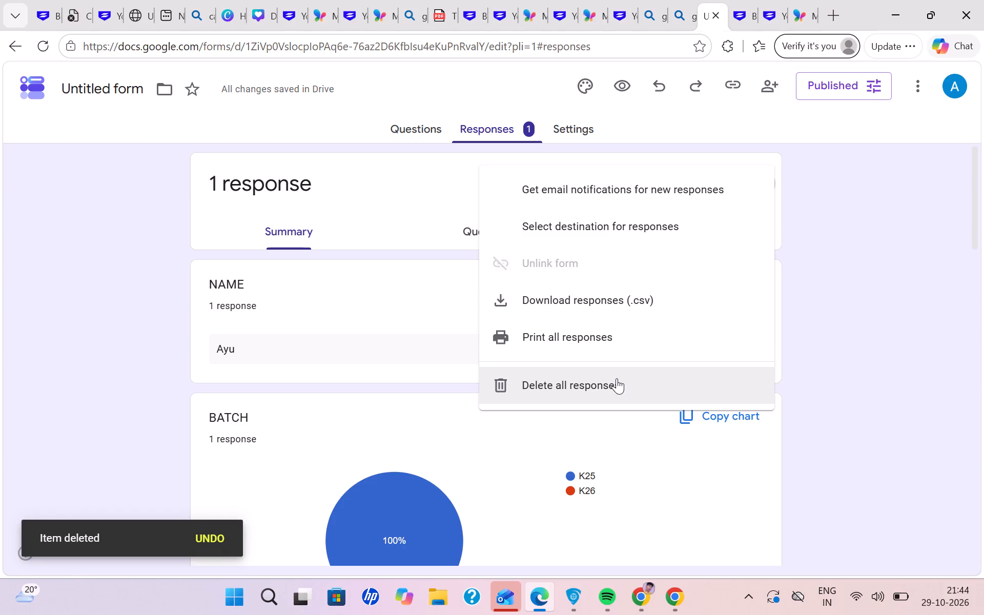
pyautogui.click(397, 448)
pyautogui.scroll(-7, 397, 448)
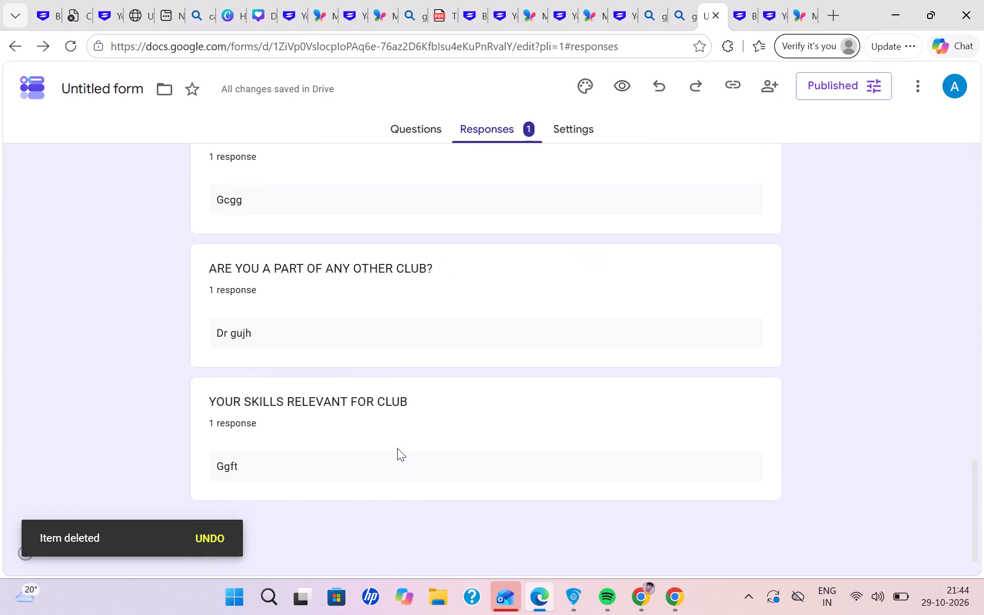
pyautogui.scroll(3, 397, 448)
pyautogui.click(402, 423)
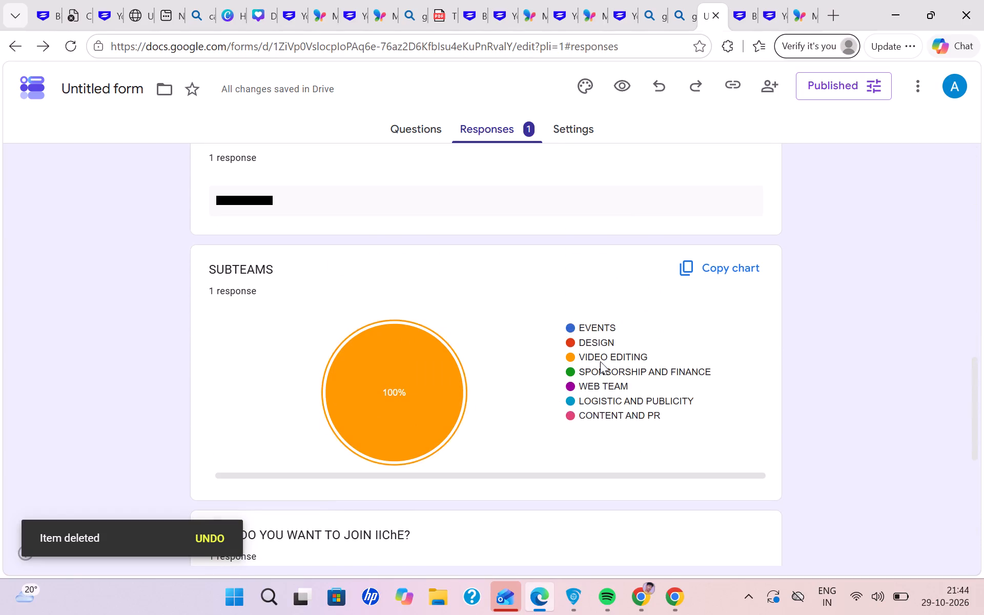
# Return to the form's questions and look through the question types available for the SUBTEAMS question.
pyautogui.click(416, 126)
pyautogui.scroll(-5, 216, 428)
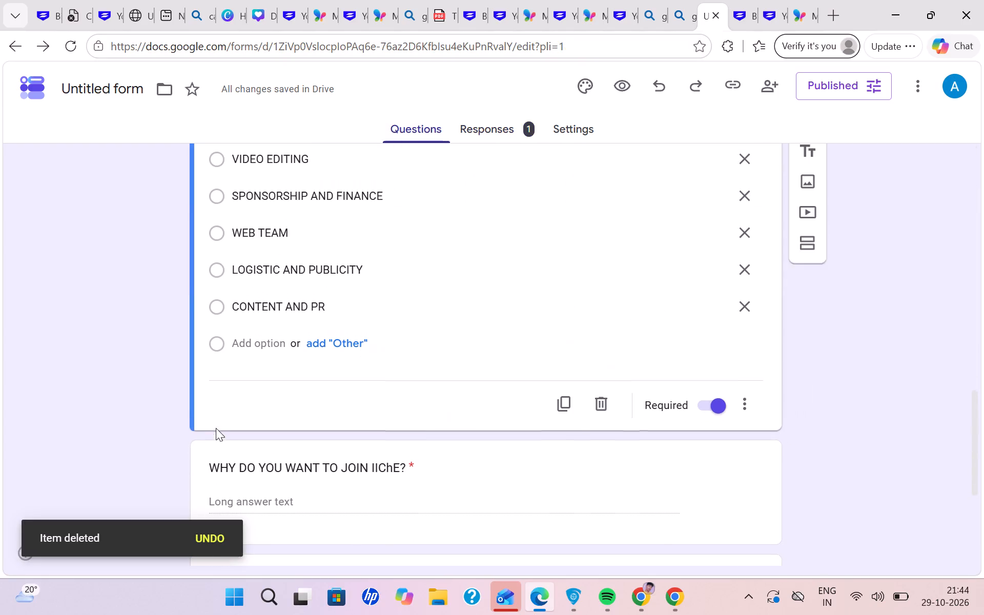
pyautogui.scroll(1, 381, 307)
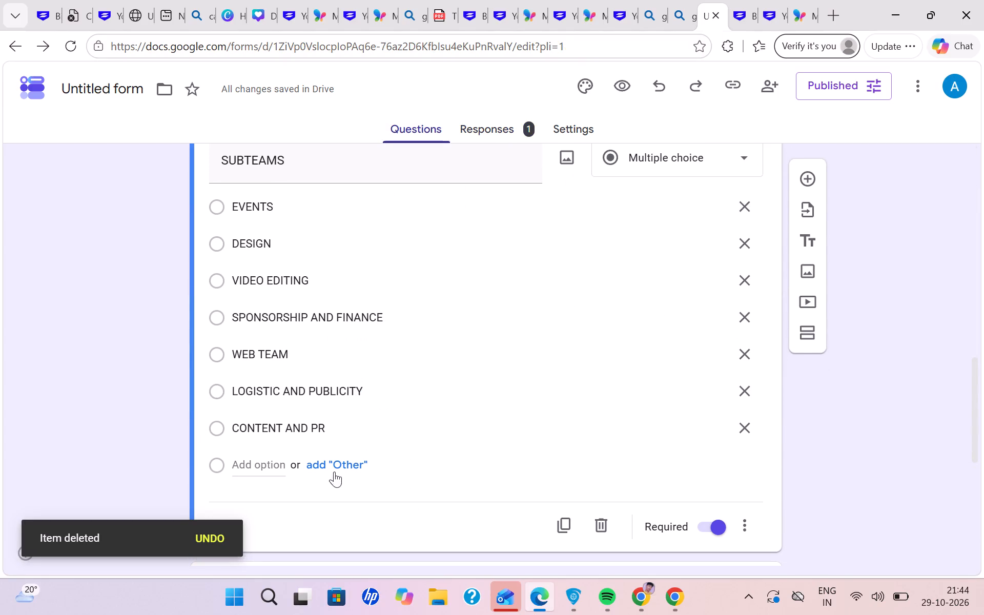
pyautogui.click(842, 413)
pyautogui.click(723, 166)
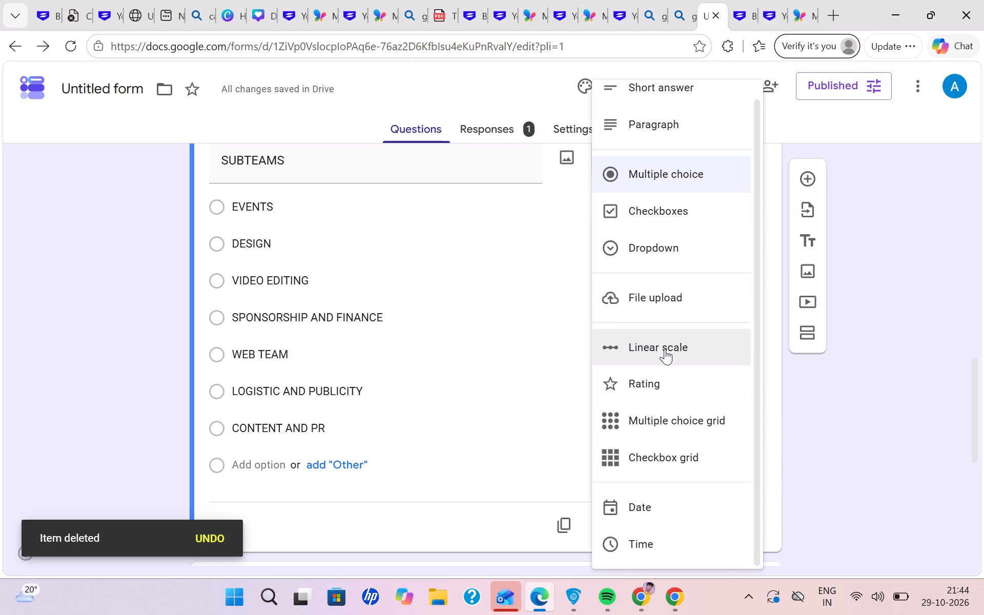
pyautogui.scroll(-1, 665, 349)
pyautogui.scroll(6, 661, 254)
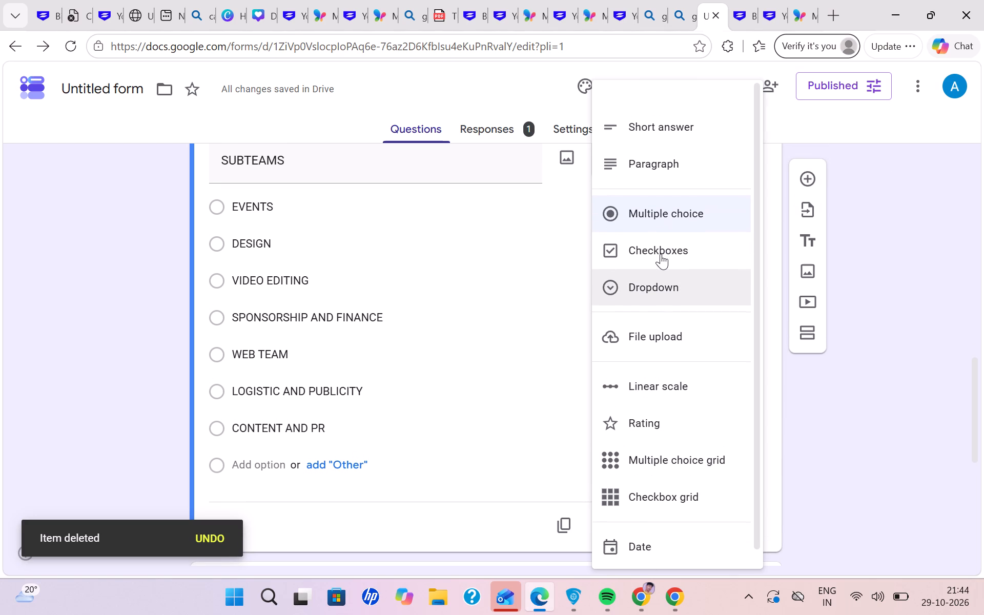
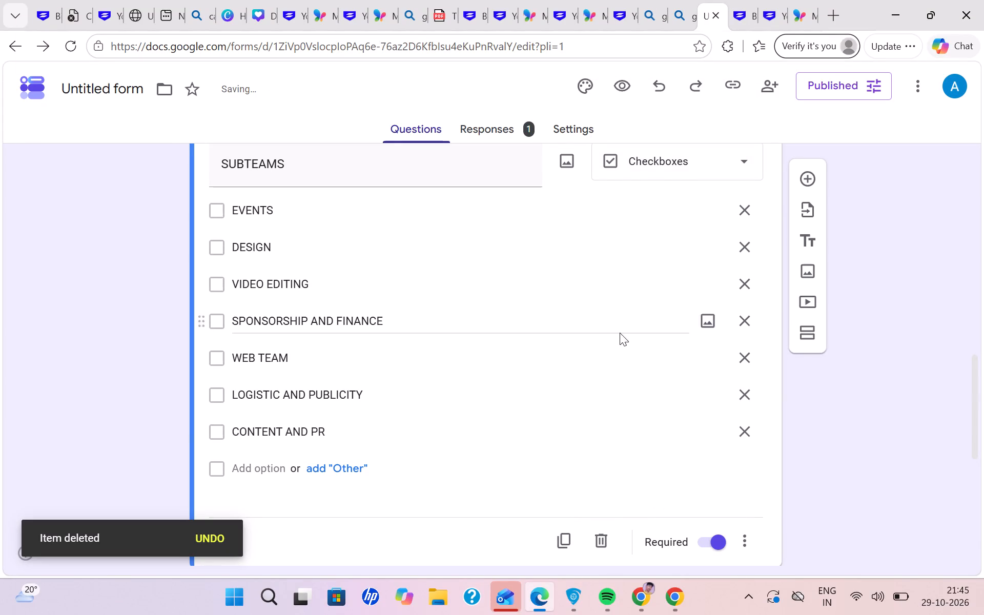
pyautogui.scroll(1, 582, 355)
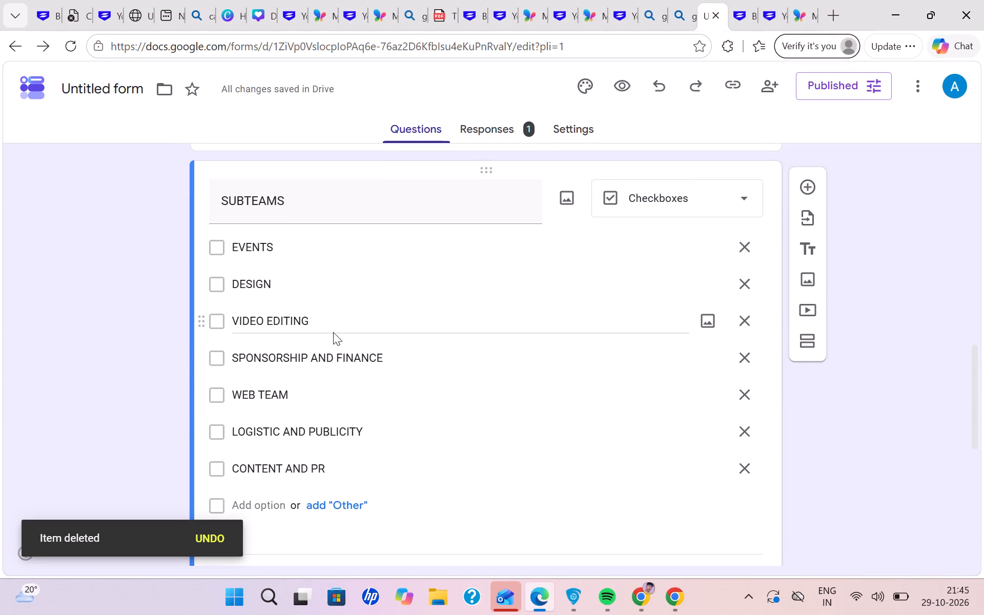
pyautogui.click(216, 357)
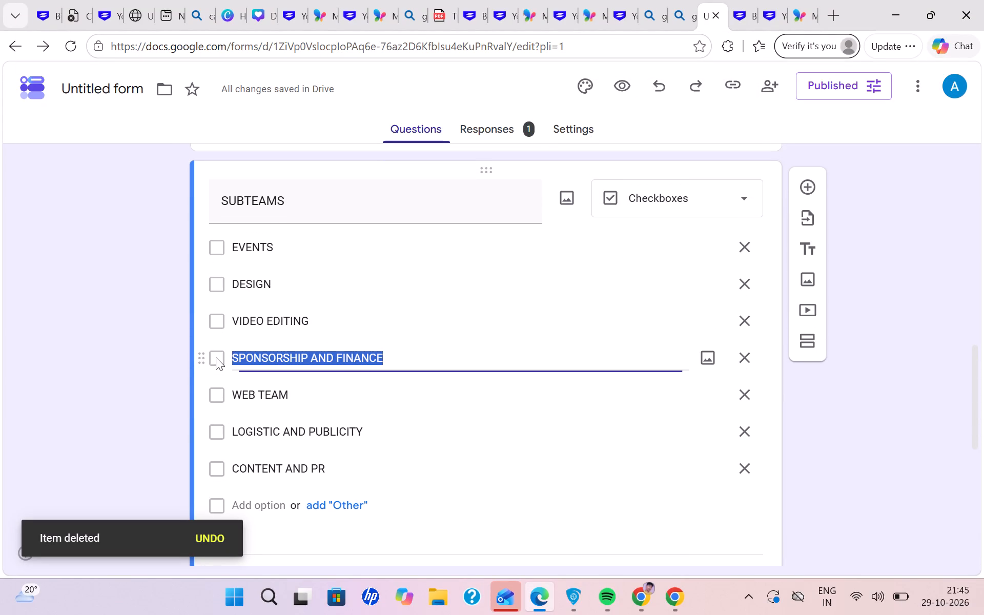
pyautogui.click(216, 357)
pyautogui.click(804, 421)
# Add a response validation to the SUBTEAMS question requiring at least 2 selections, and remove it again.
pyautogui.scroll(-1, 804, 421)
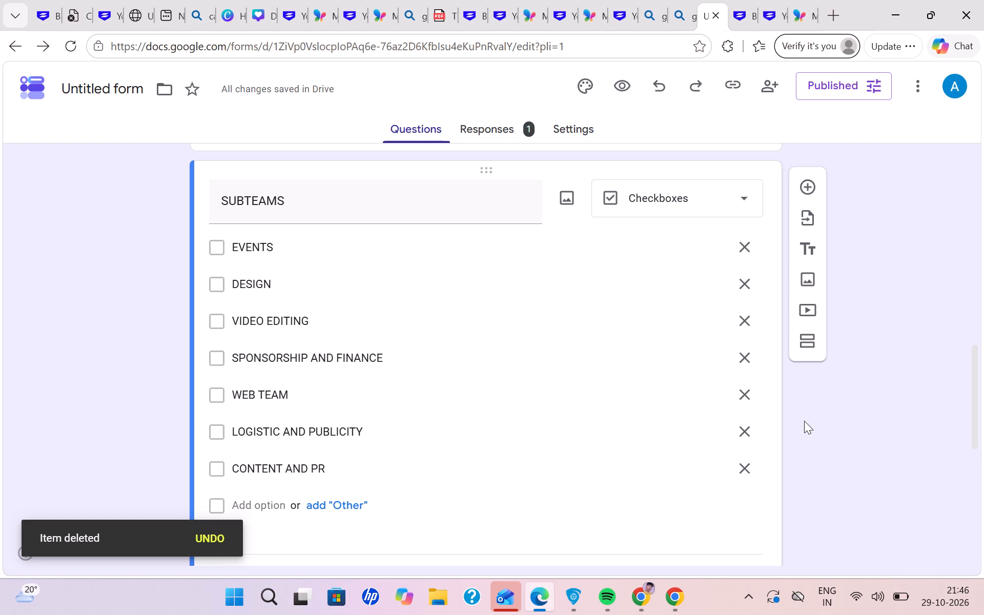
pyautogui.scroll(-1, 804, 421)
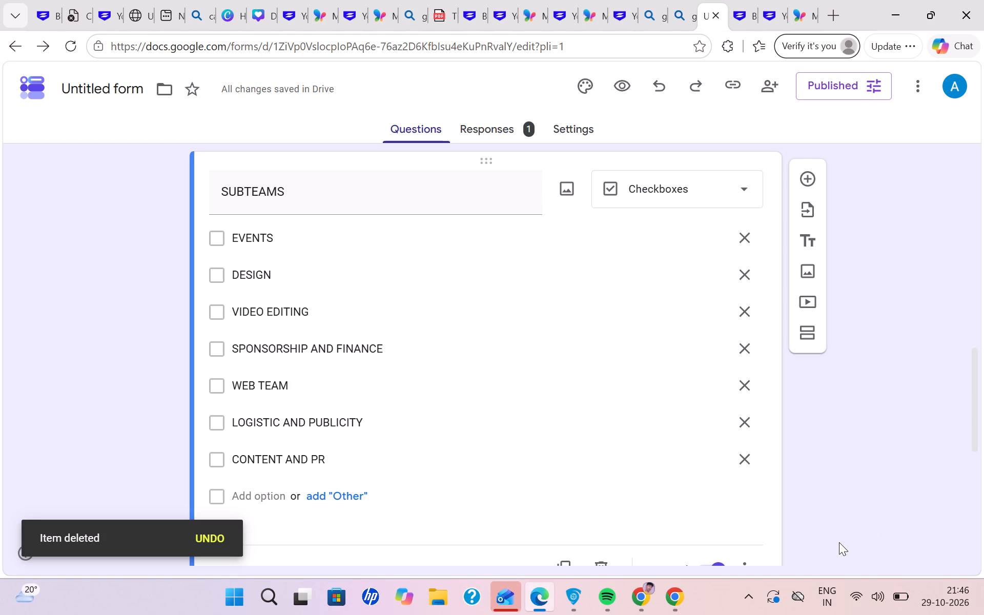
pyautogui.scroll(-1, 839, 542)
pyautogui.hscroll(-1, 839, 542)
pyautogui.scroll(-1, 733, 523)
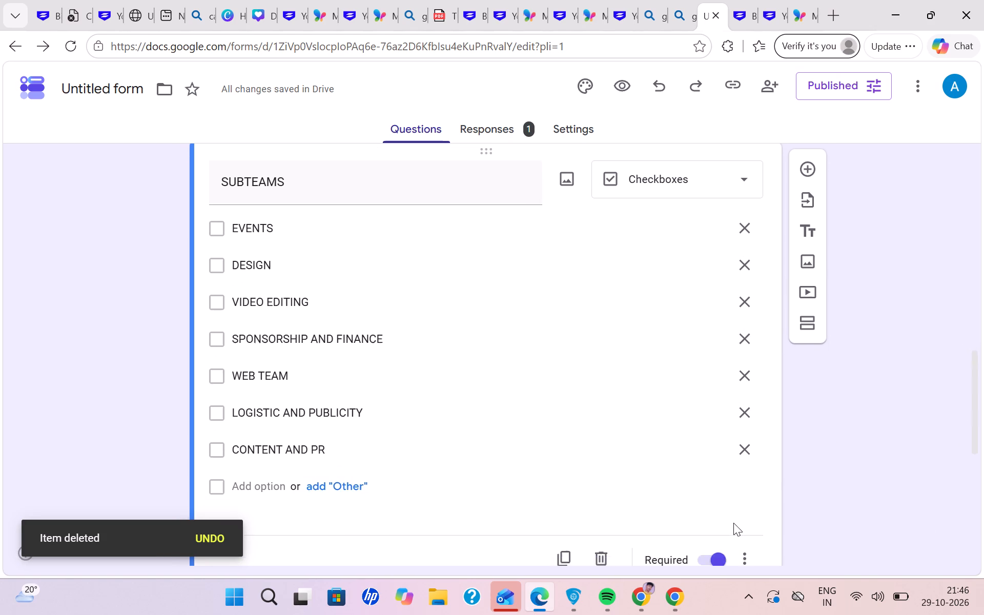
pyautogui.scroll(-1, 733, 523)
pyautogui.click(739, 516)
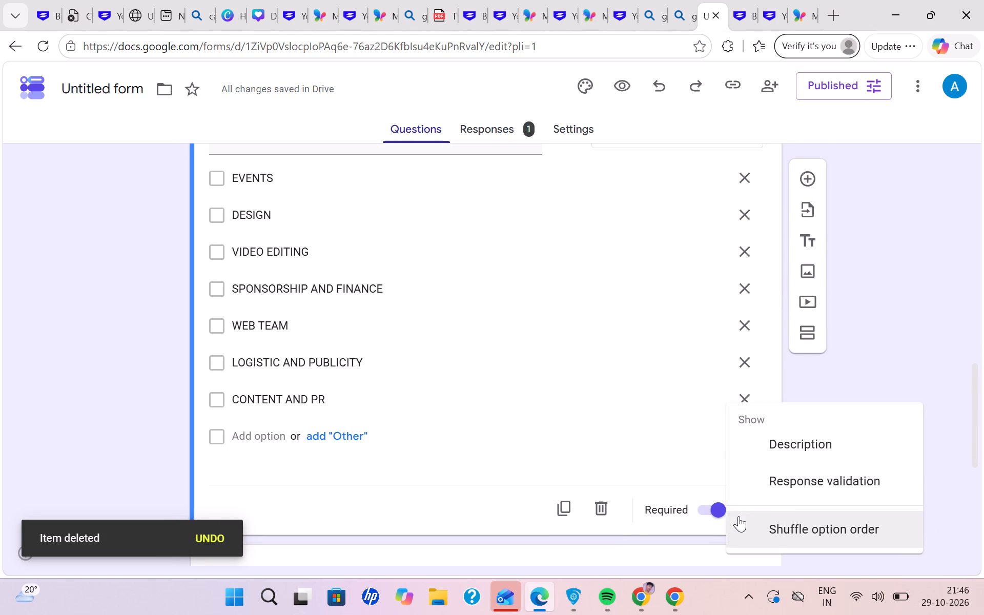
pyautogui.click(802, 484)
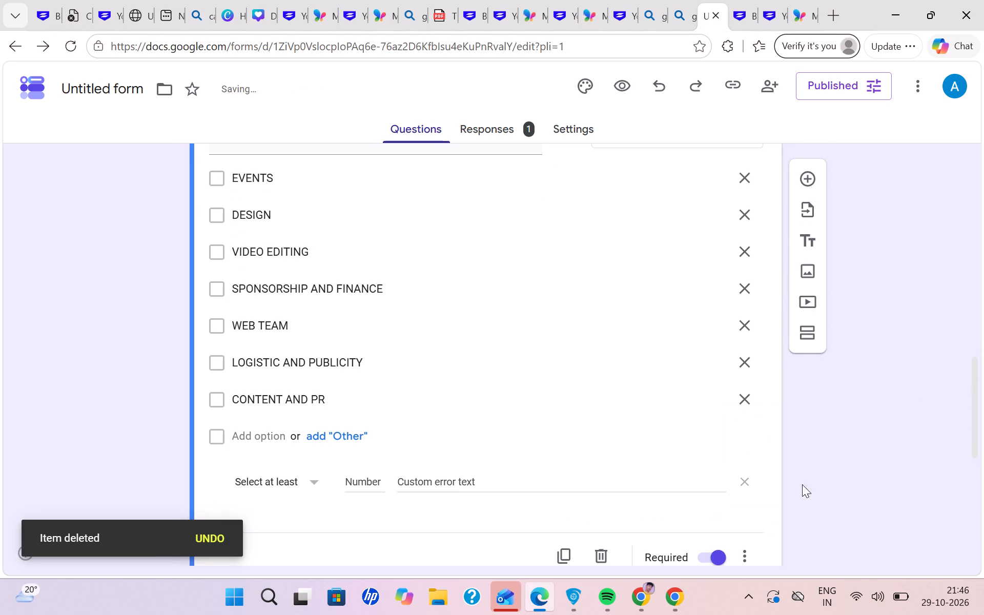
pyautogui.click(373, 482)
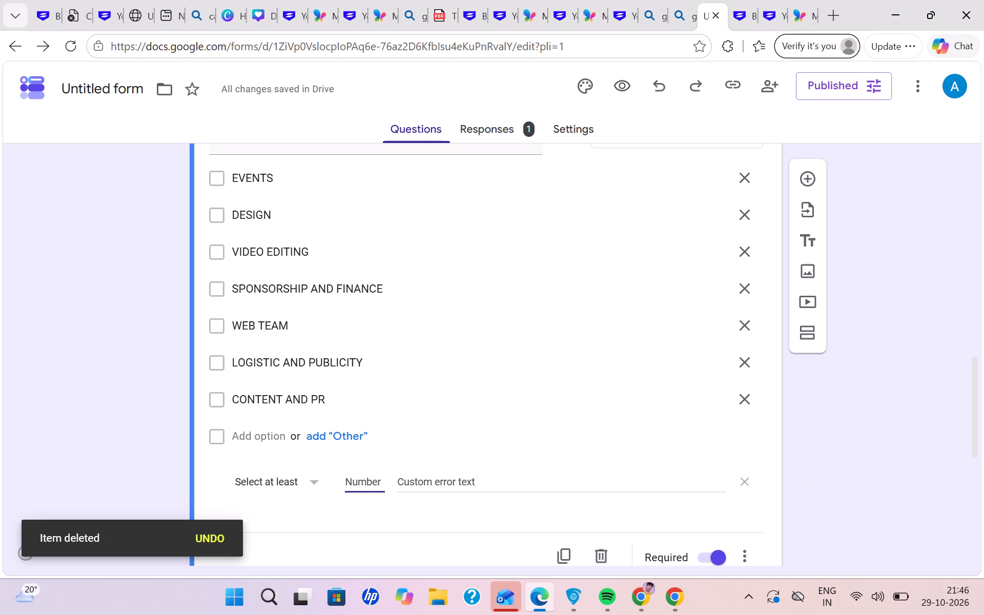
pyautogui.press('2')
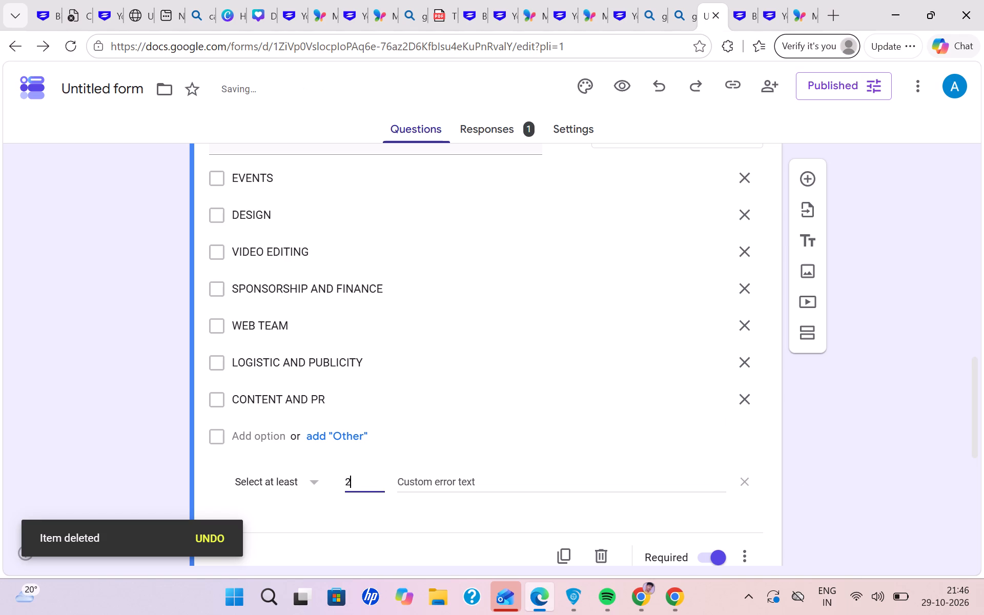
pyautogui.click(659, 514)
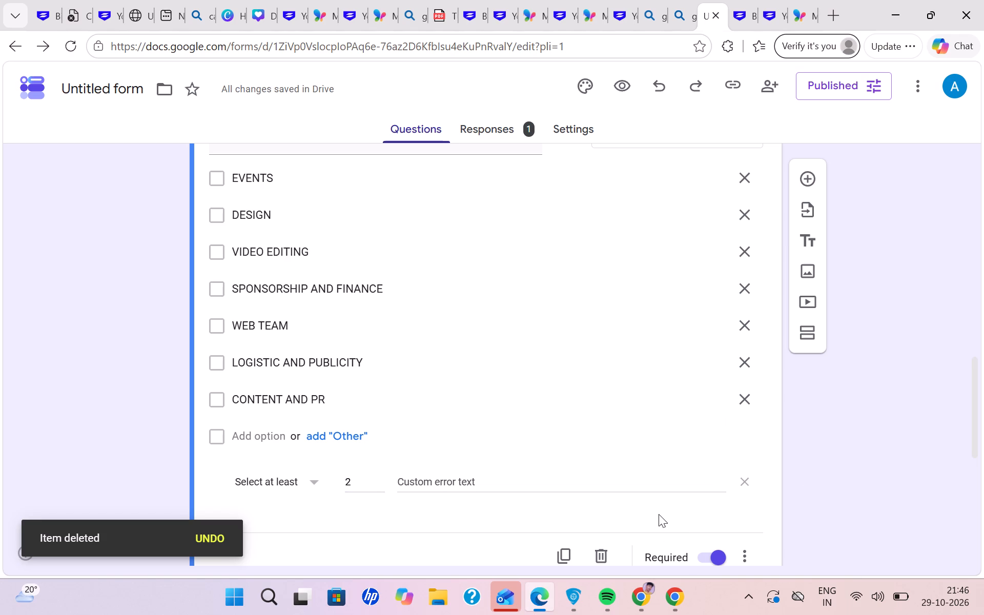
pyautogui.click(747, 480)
# Add response validation to the SUBTEAMS question so that respondents must select at least 2 options.
pyautogui.click(745, 507)
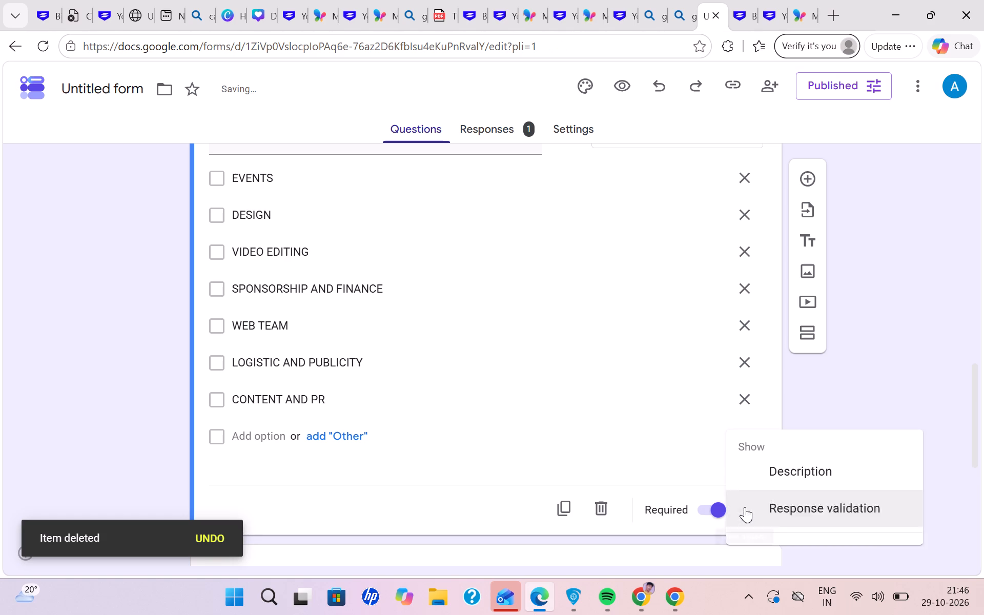
pyautogui.click(763, 477)
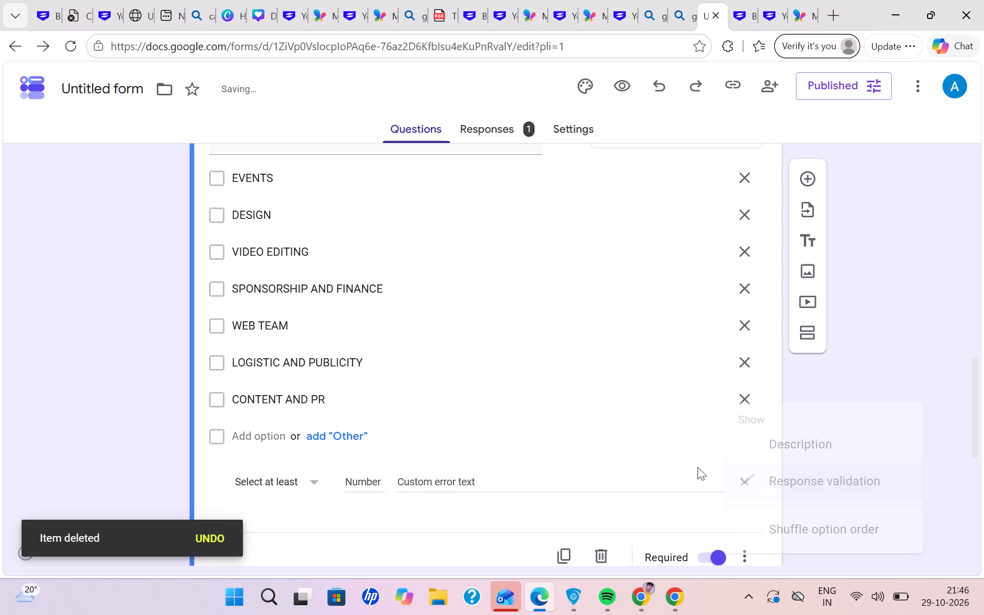
pyautogui.click(373, 479)
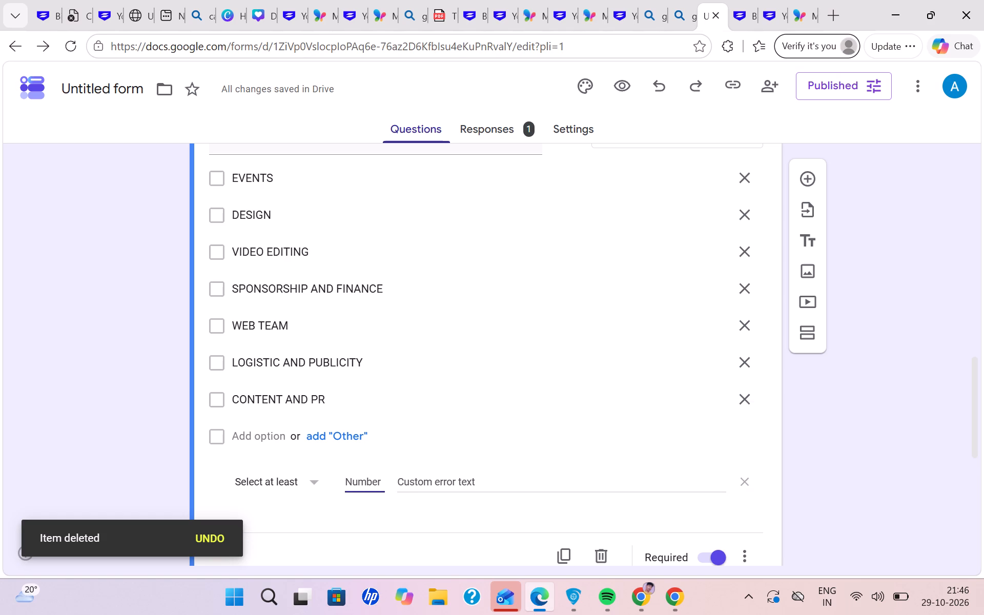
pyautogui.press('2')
pyautogui.click(471, 481)
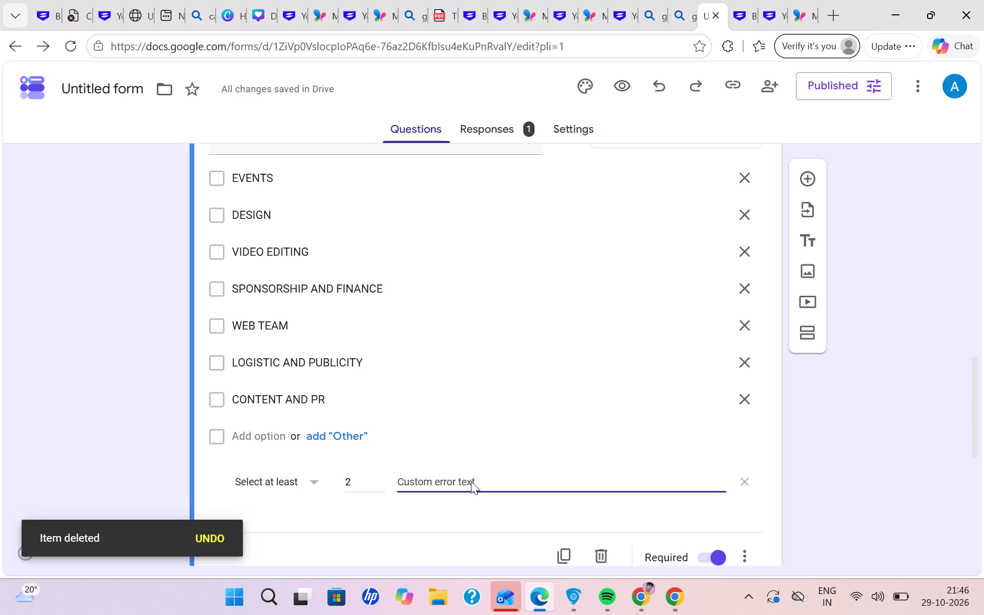
pyautogui.click(517, 509)
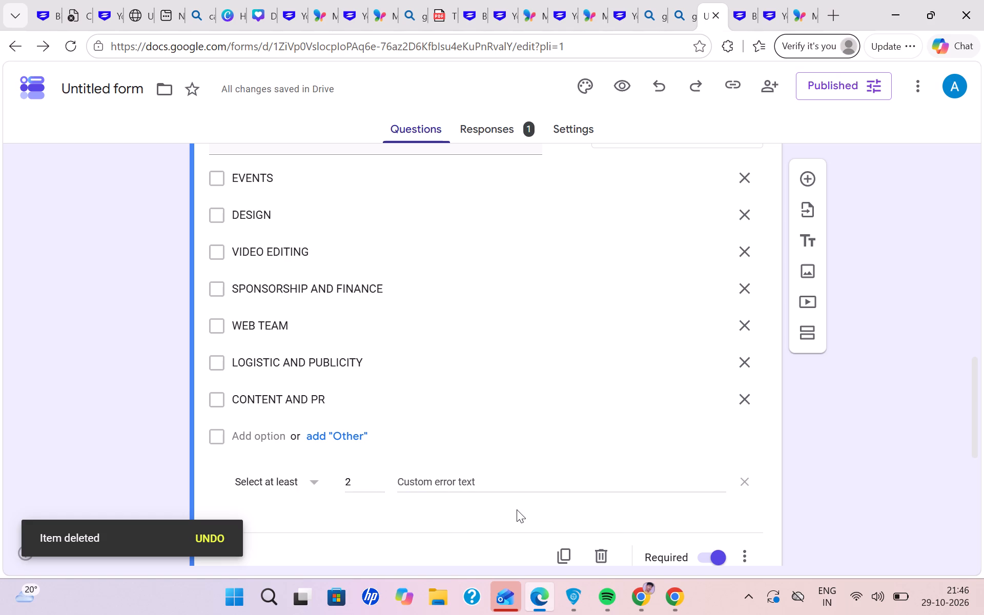
pyautogui.scroll(-1, 755, 517)
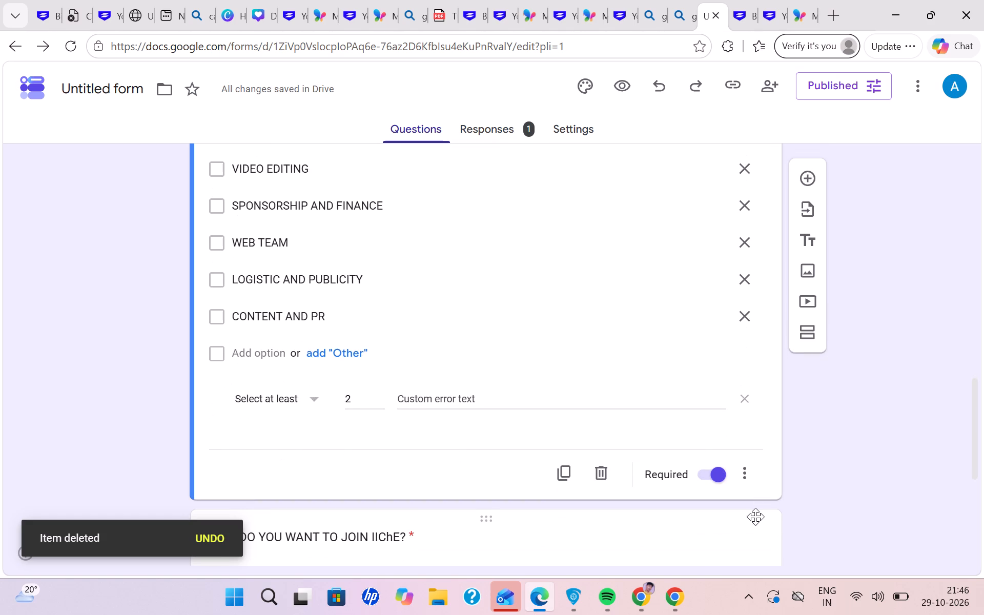
# Review the form's sharing settings, including who has access and the access choices for the editor view.
pyautogui.click(735, 16)
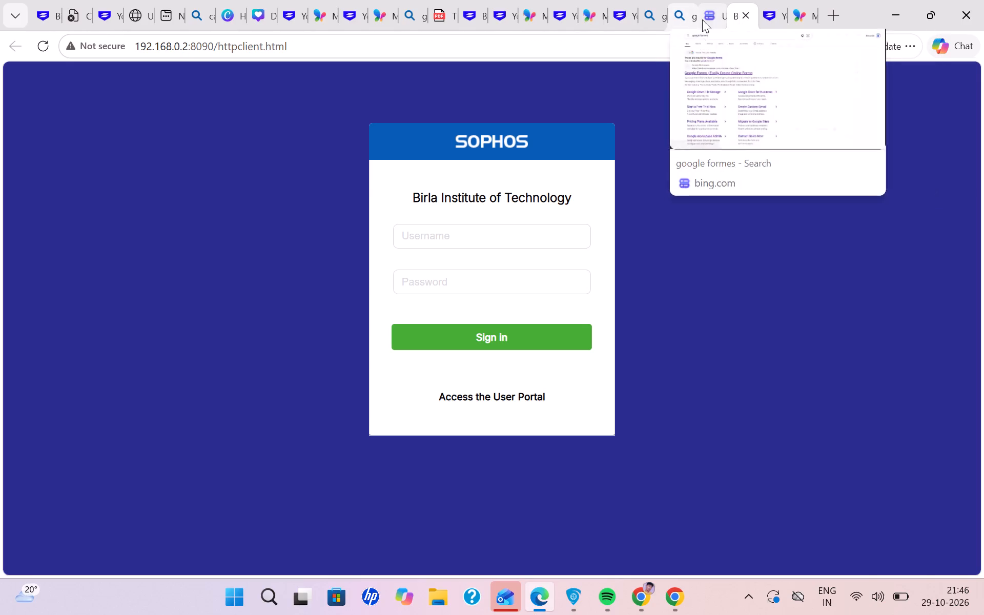
pyautogui.click(707, 18)
pyautogui.click(762, 98)
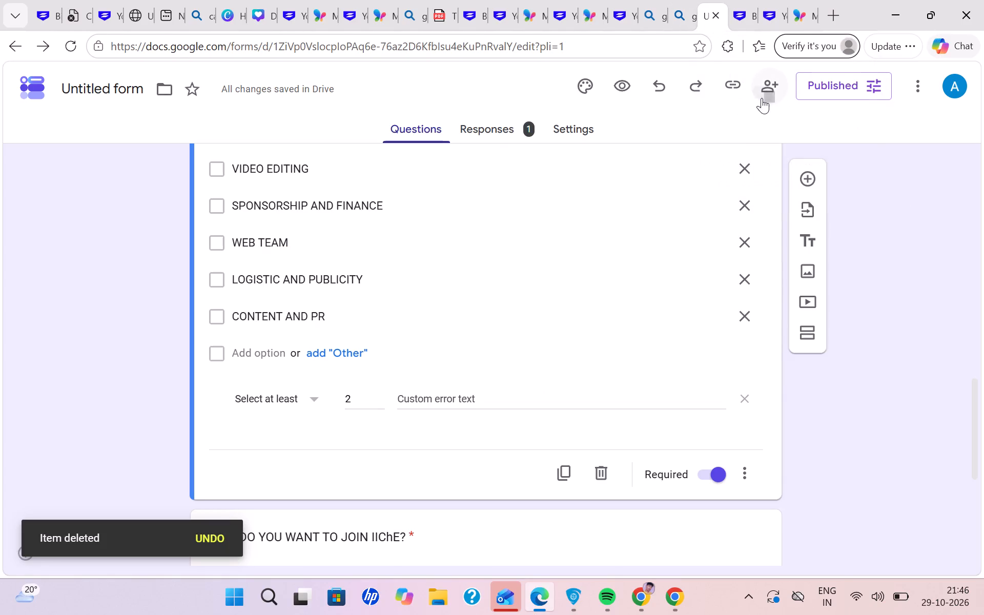
pyautogui.click(773, 96)
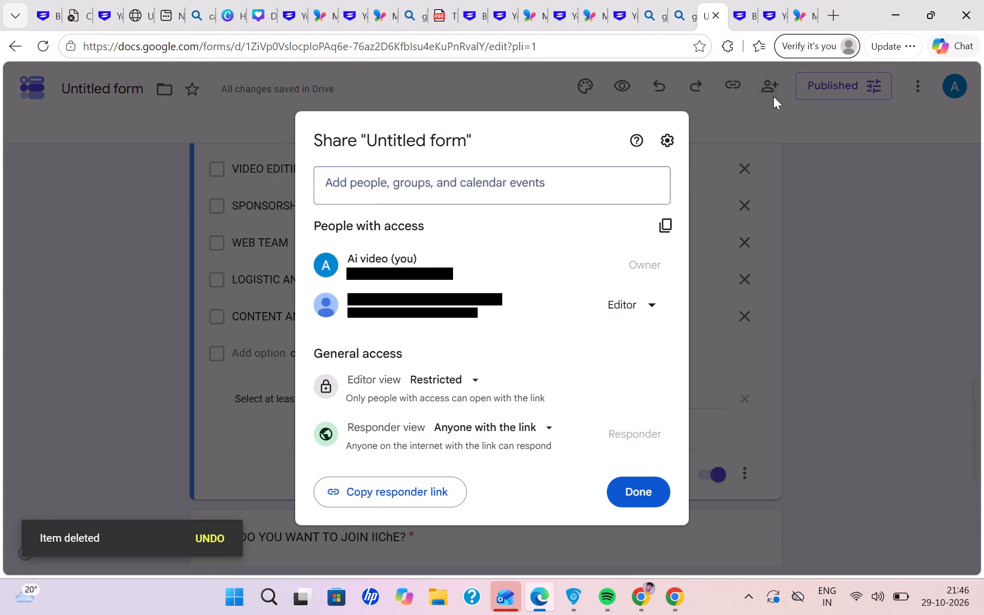
pyautogui.click(760, 87)
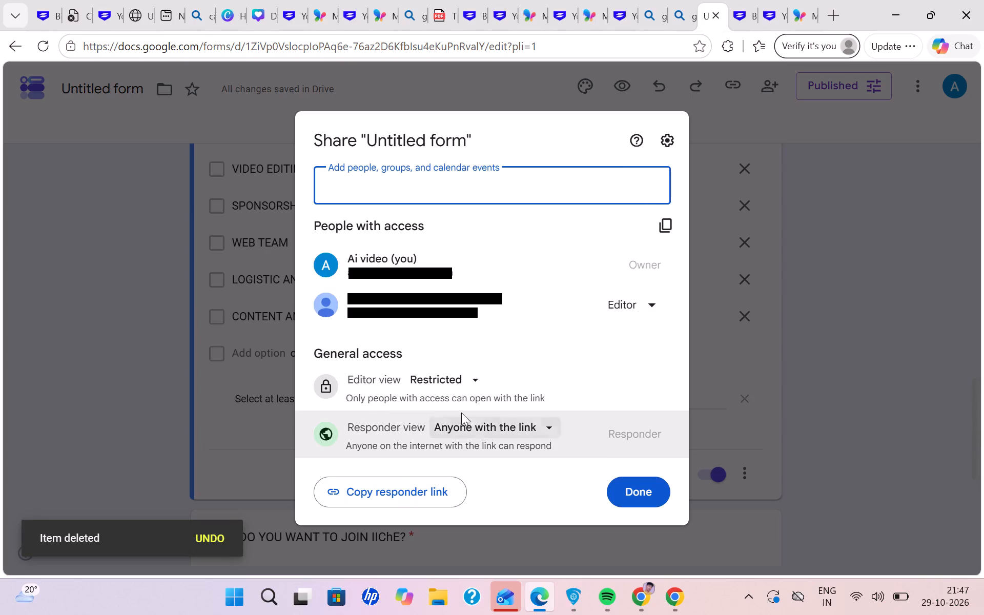
pyautogui.click(457, 389)
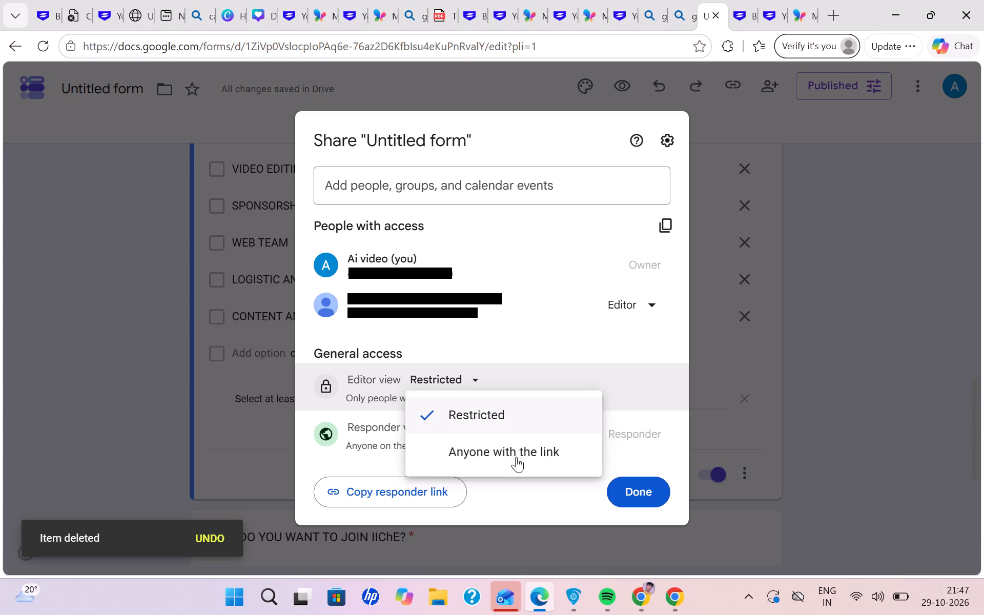
pyautogui.click(834, 311)
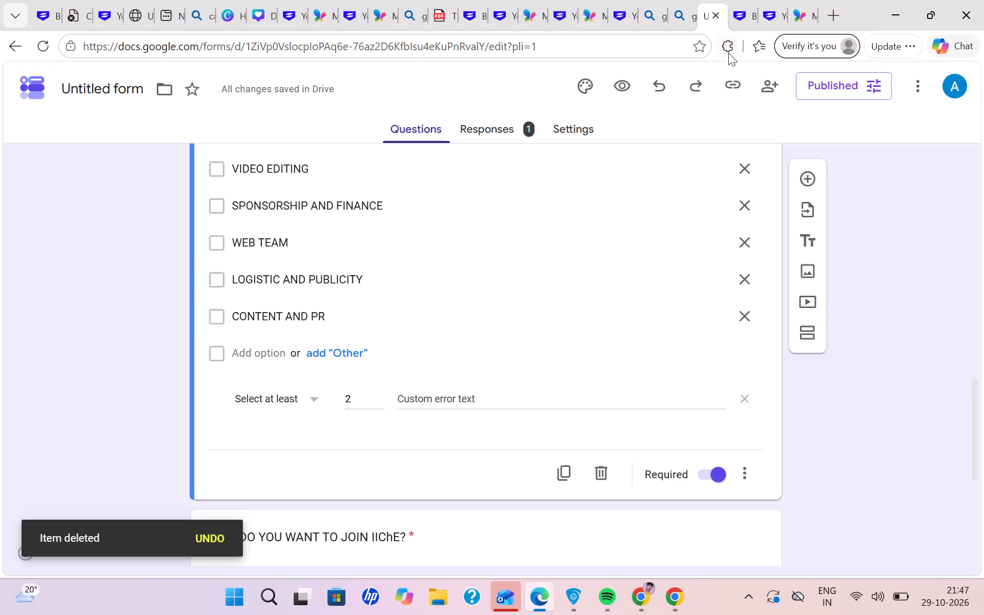
pyautogui.click(761, 91)
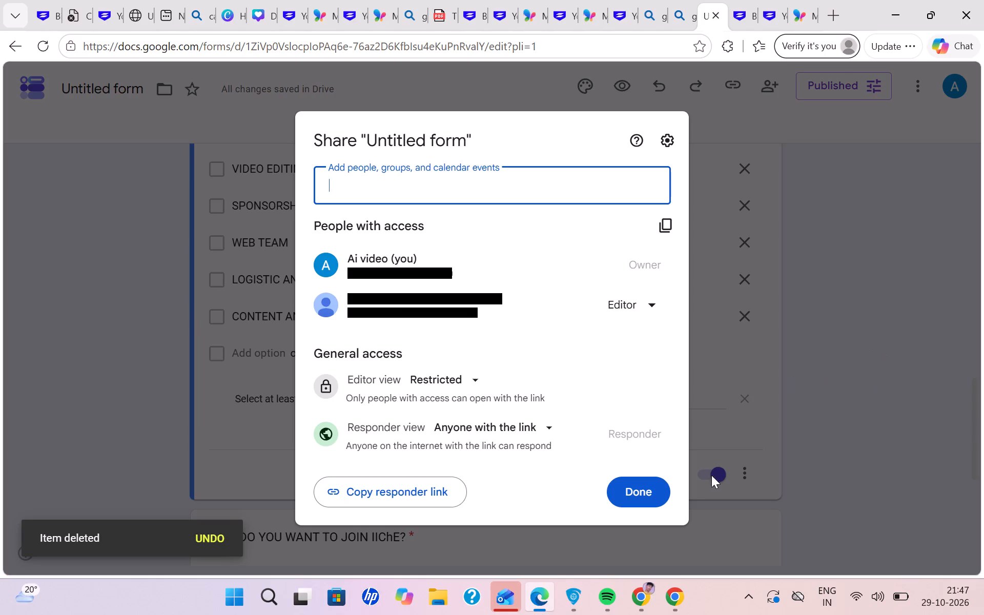
pyautogui.click(655, 501)
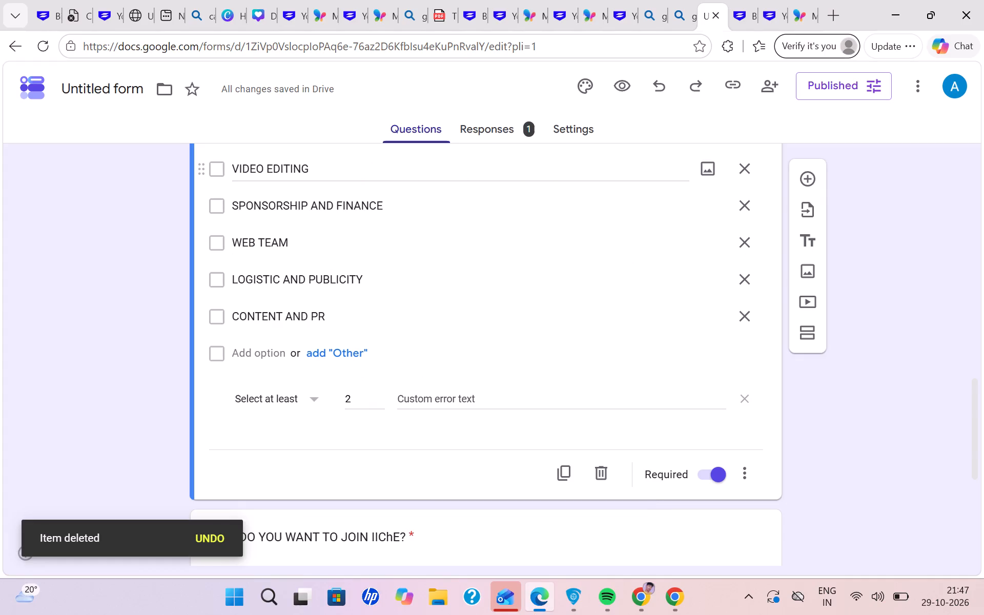
# Link the form's responses to a new spreadsheet named Untitled form (Responses).
pyautogui.click(506, 126)
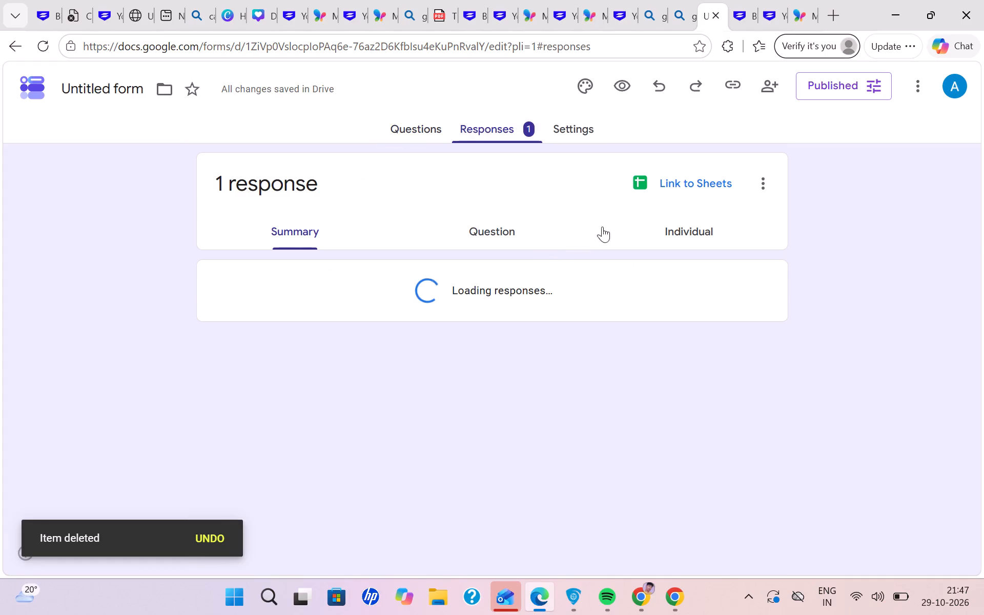
pyautogui.click(672, 171)
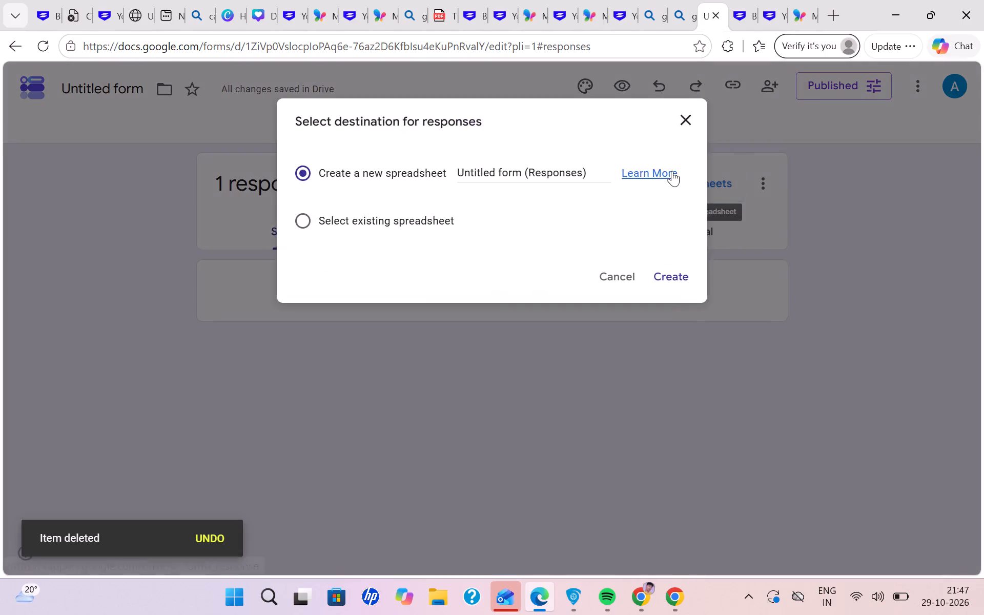
pyautogui.click(672, 277)
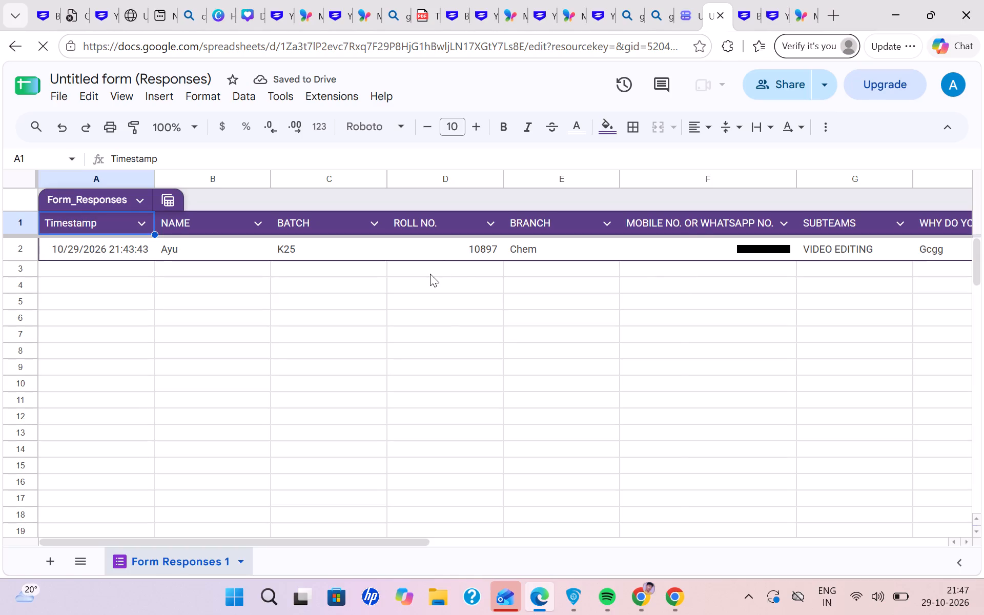
# Return to the form's responses and delete all of them.
pyautogui.click(691, 20)
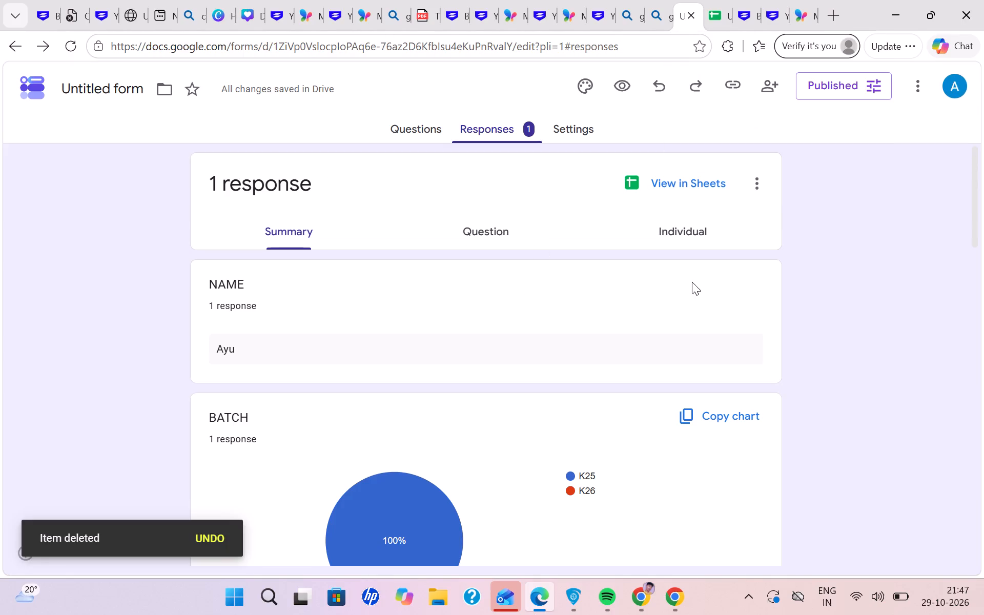
pyautogui.click(763, 187)
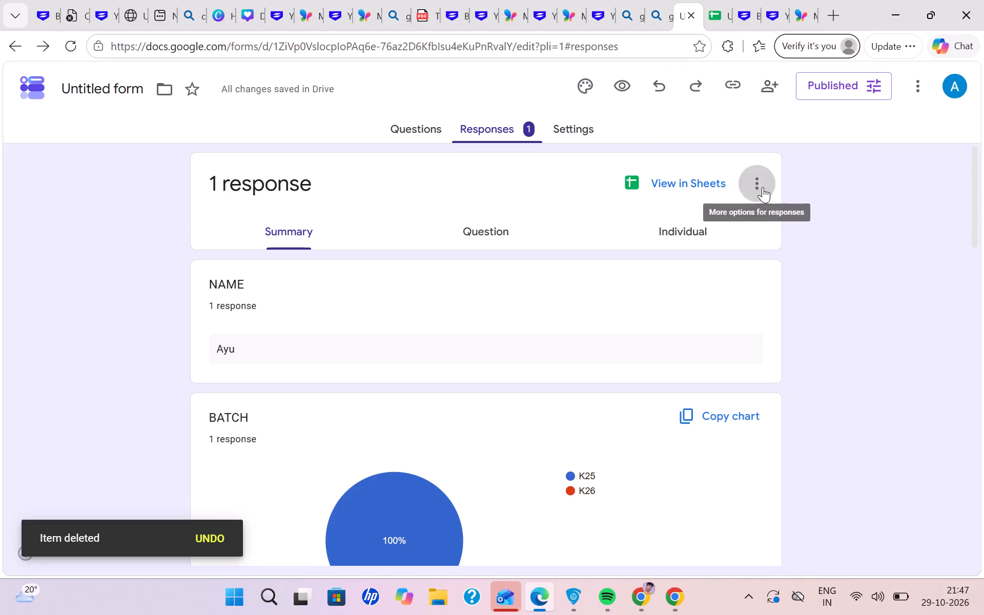
pyautogui.click(560, 388)
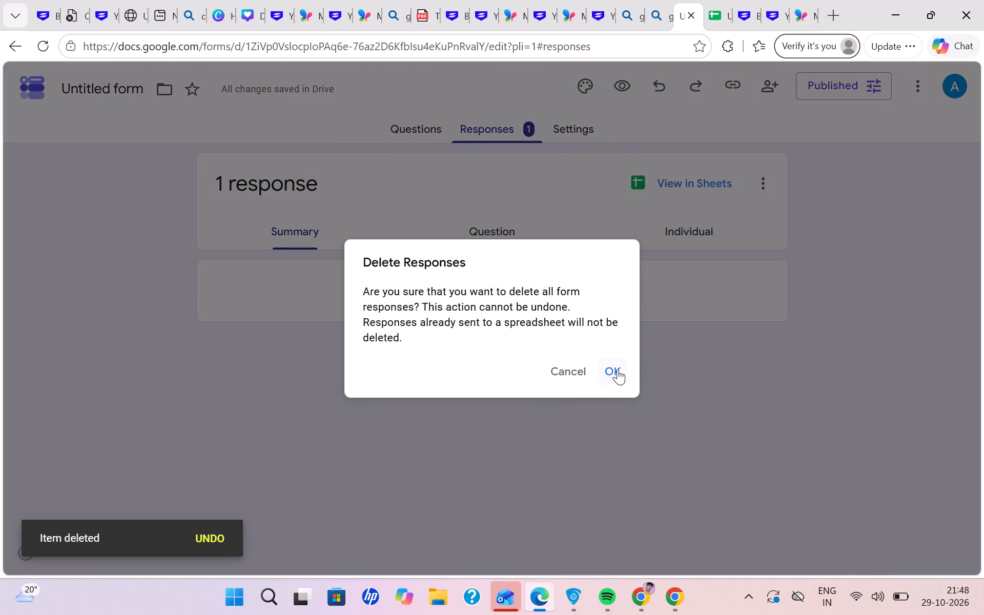
pyautogui.click(618, 369)
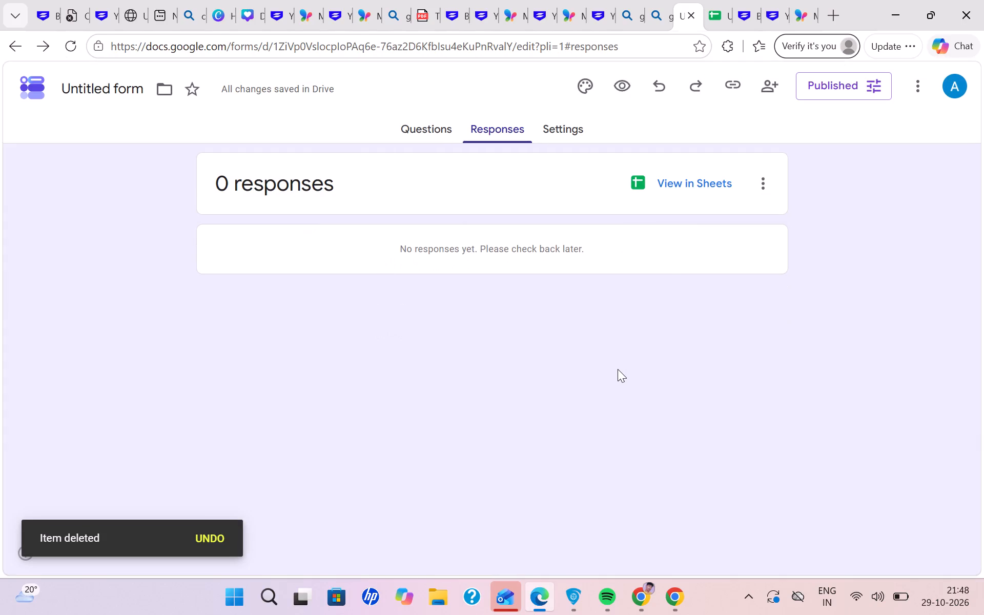
# Open the linked response spreadsheet and clear the test response in row 2.
pyautogui.scroll(-1, 668, 249)
pyautogui.click(673, 183)
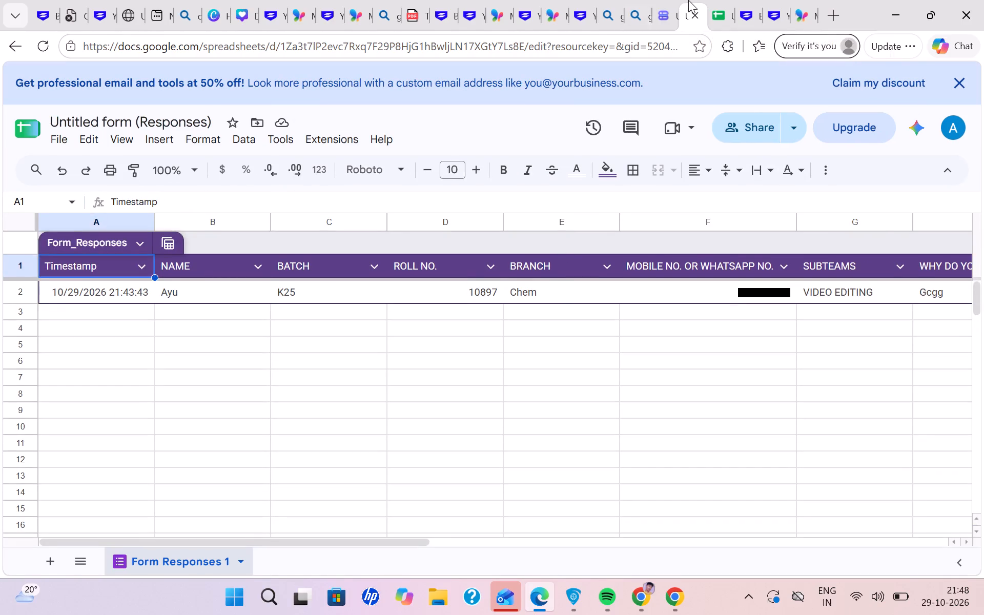
pyautogui.click(19, 290)
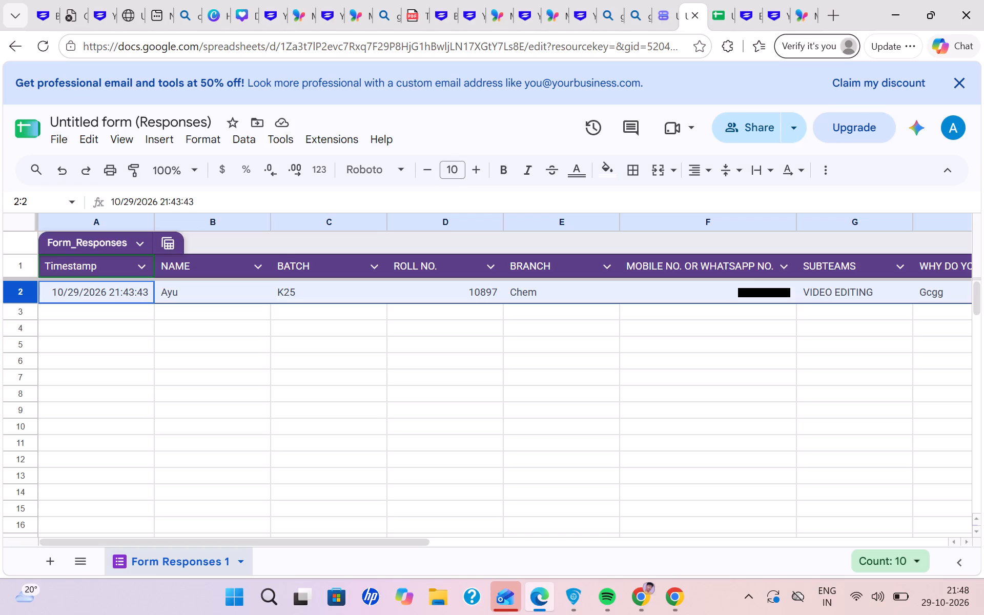
pyautogui.press('Delete')
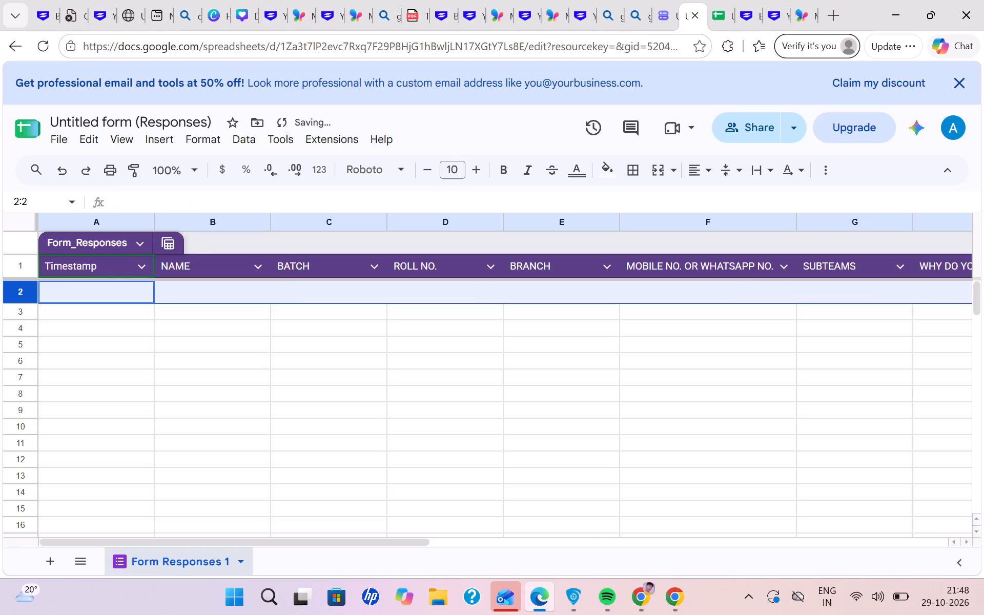
# Examine the rows and columns of the response spreadsheet, including its other open copy, for remaining entries.
pyautogui.scroll(5, 167, 417)
pyautogui.scroll(-7, 167, 417)
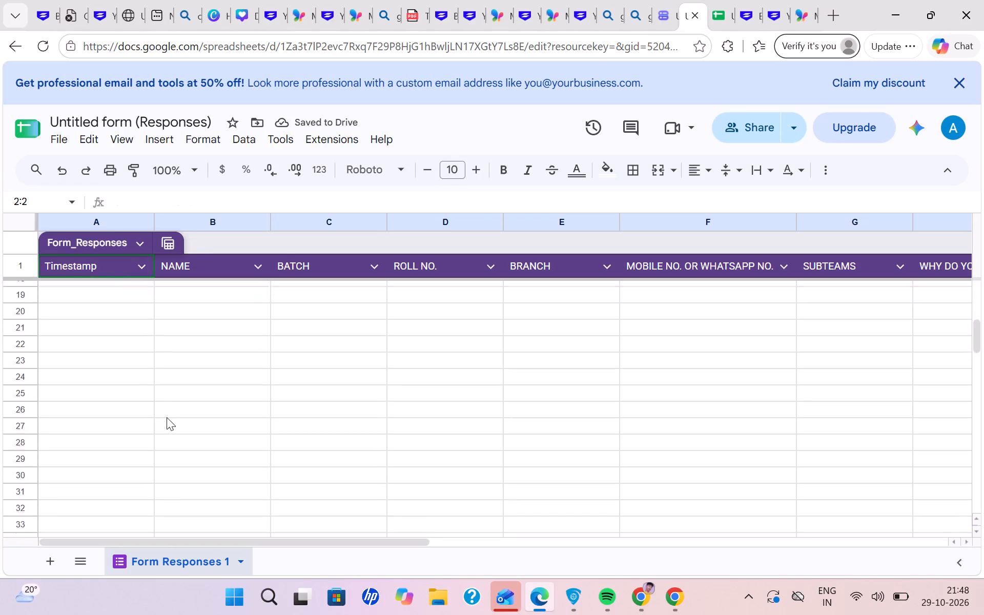
pyautogui.scroll(-3, 167, 417)
pyautogui.hscroll(-2, 551, 440)
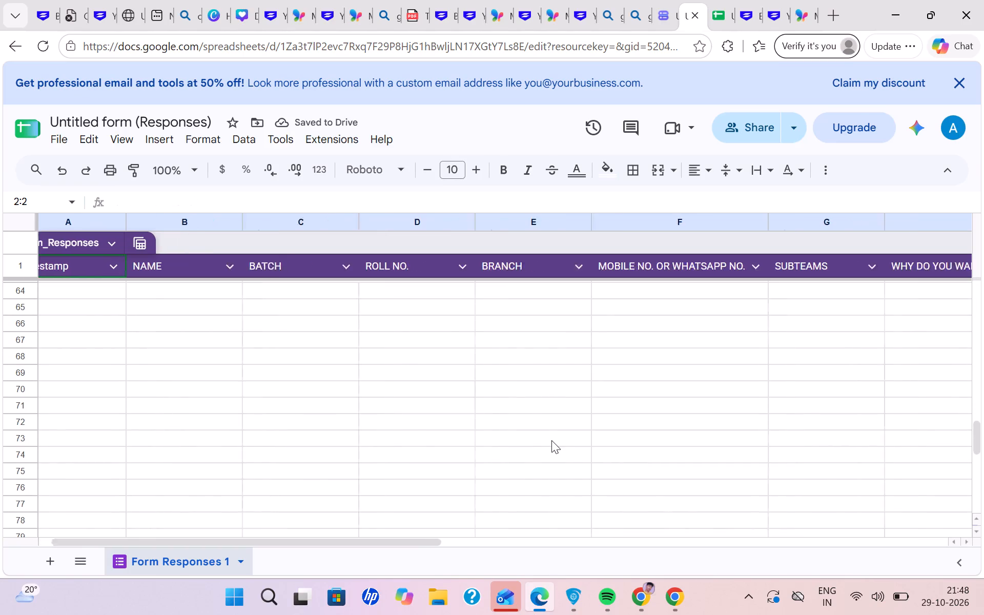
pyautogui.hscroll(-2, 551, 440)
pyautogui.hscroll(1, 551, 440)
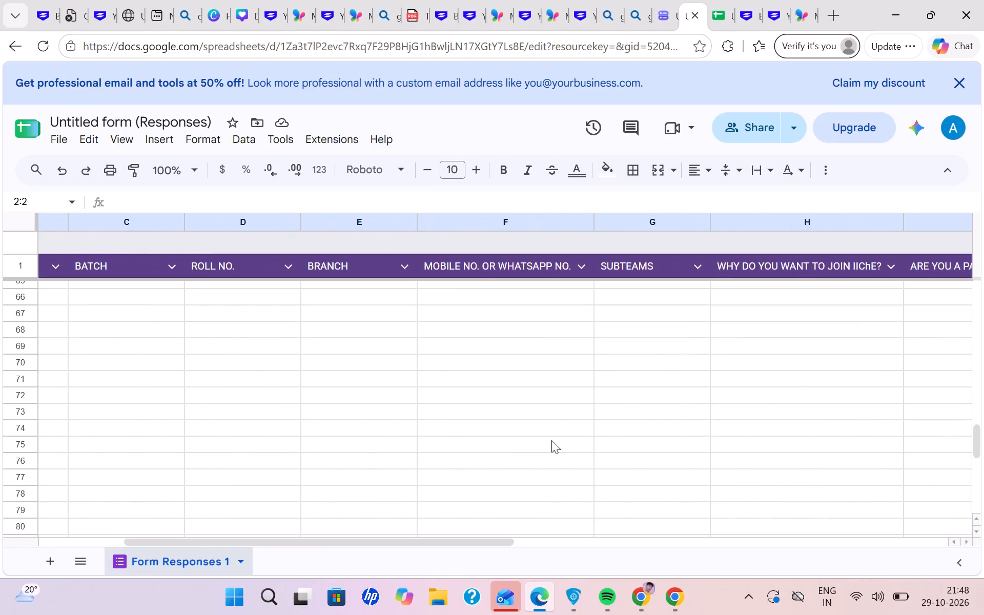
pyautogui.hscroll(-8, 551, 440)
pyautogui.hscroll(8, 551, 440)
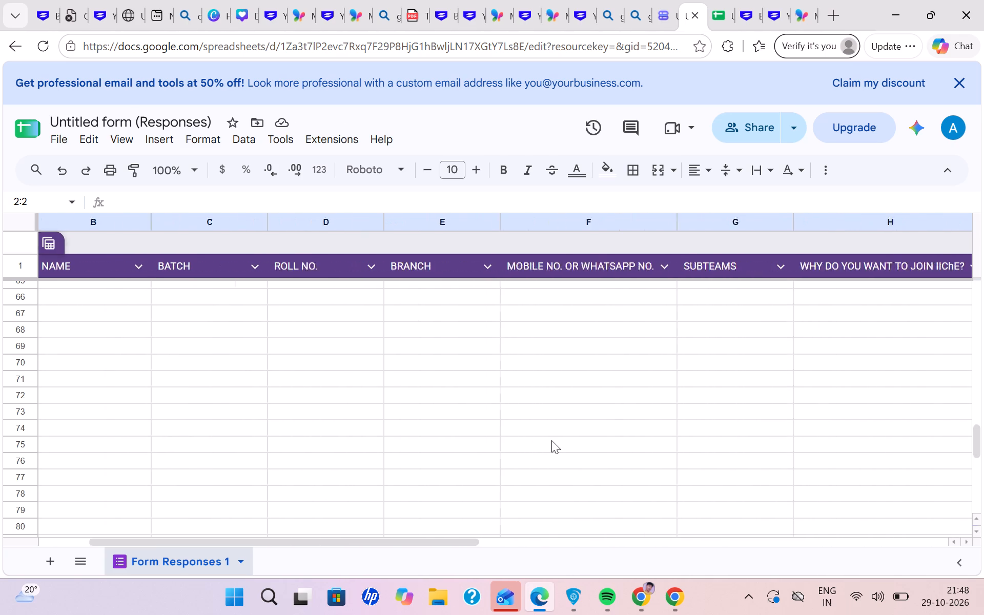
pyautogui.scroll(17, 551, 440)
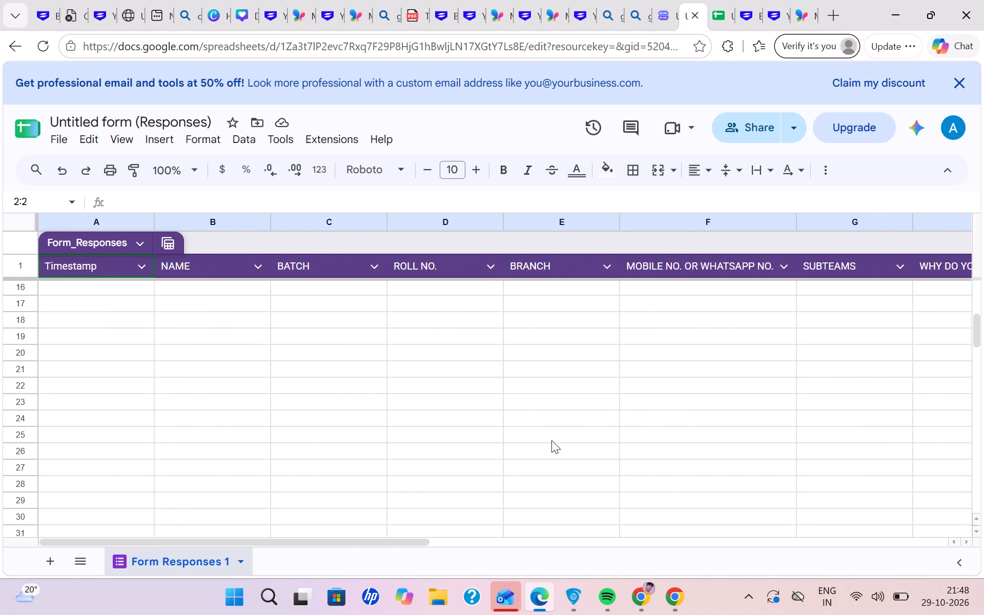
pyautogui.click(721, 15)
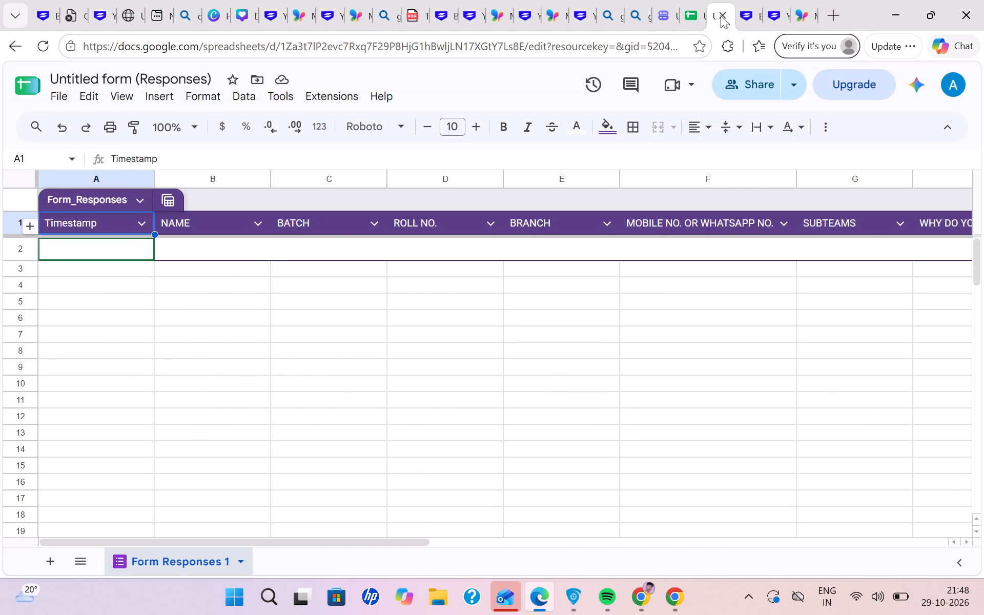
# Return to the form's questions and review all of them, from the title and description to YOUR SKILLS RELEVANT FOR CLUB.
pyautogui.click(668, 12)
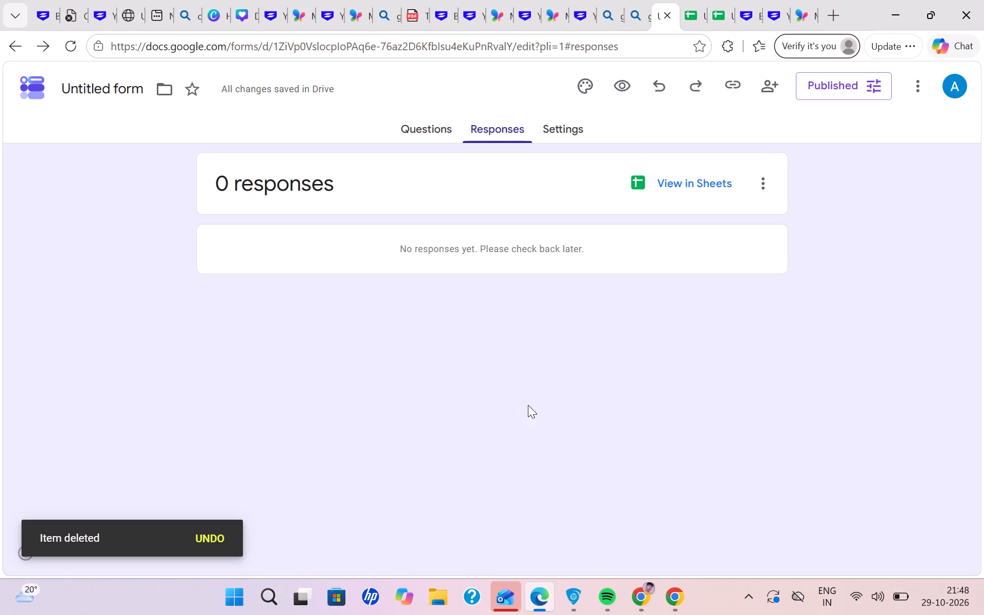
pyautogui.click(426, 124)
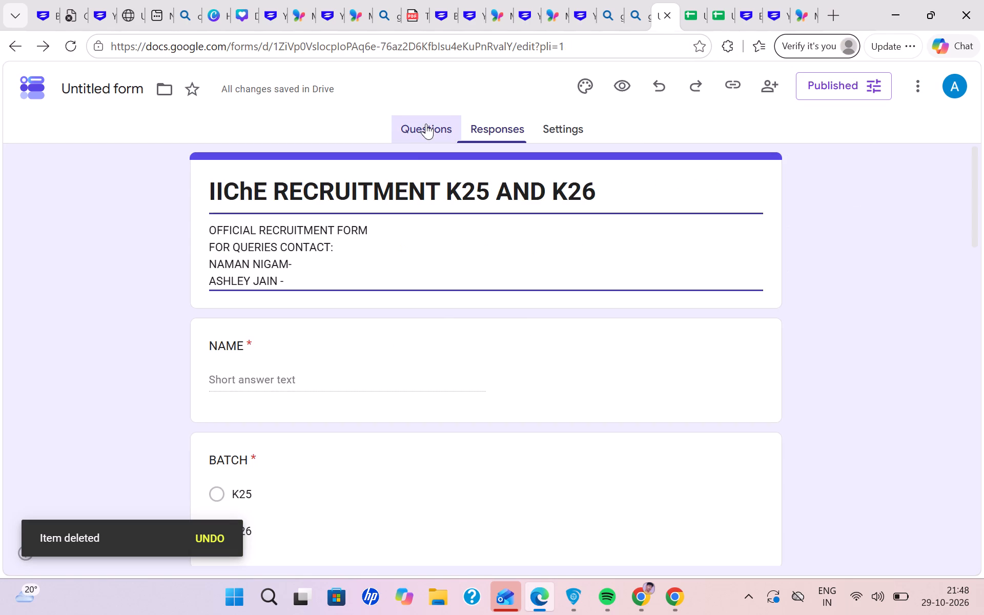
pyautogui.scroll(-7, 375, 346)
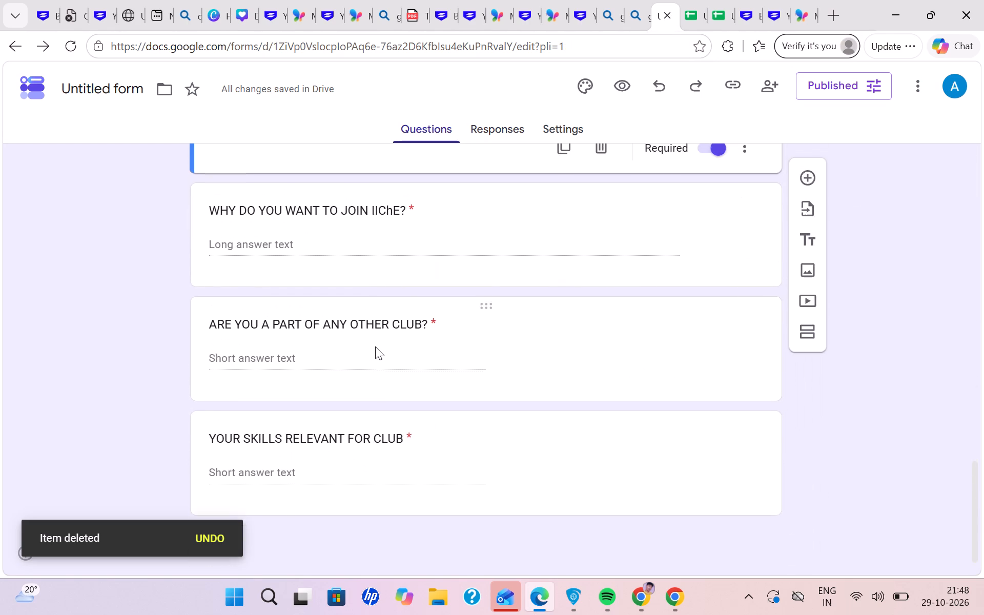
pyautogui.scroll(6, 375, 346)
pyautogui.scroll(-7, 375, 346)
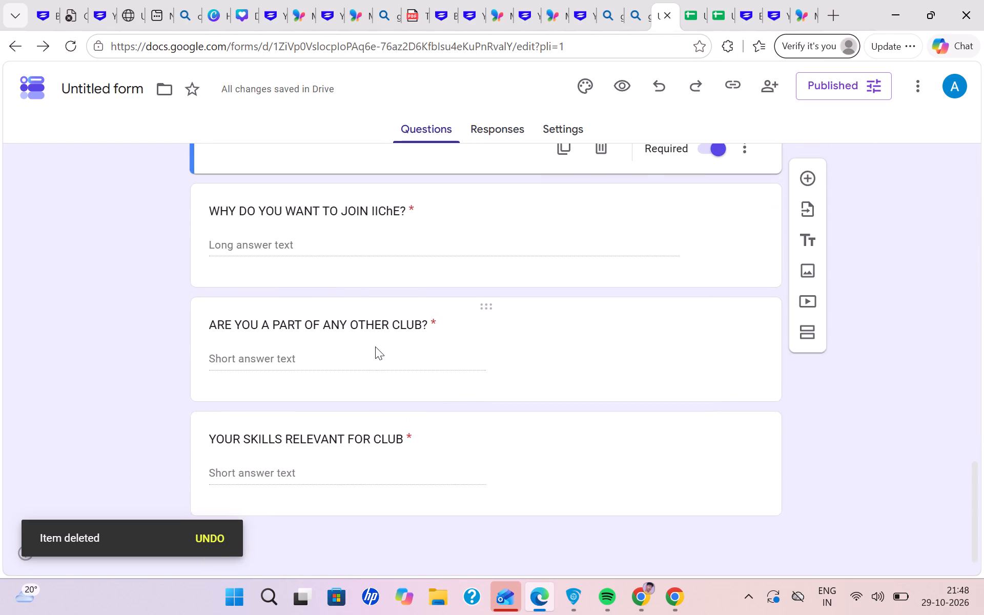
pyautogui.scroll(2, 375, 346)
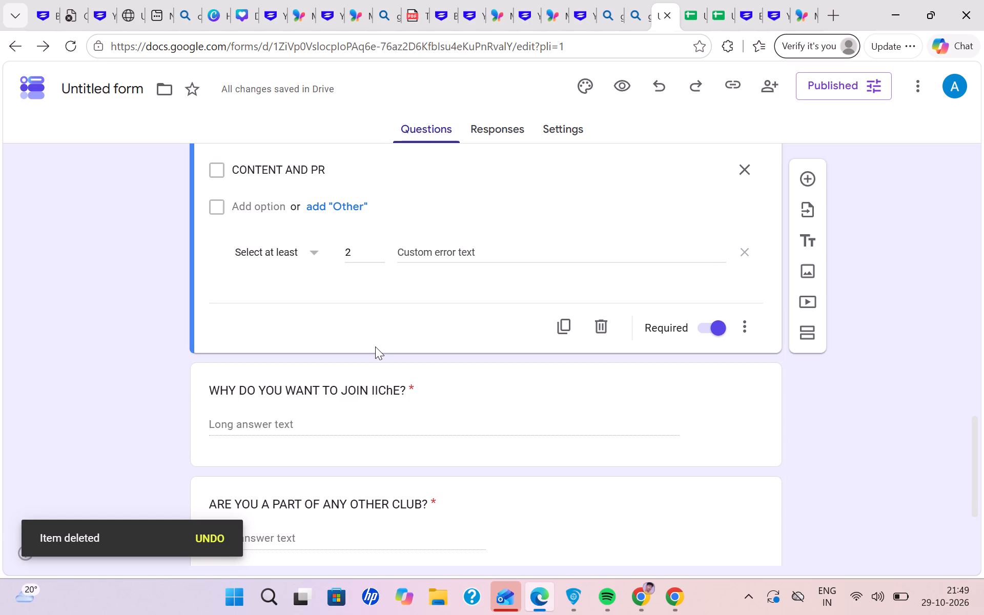
pyautogui.scroll(12, 375, 346)
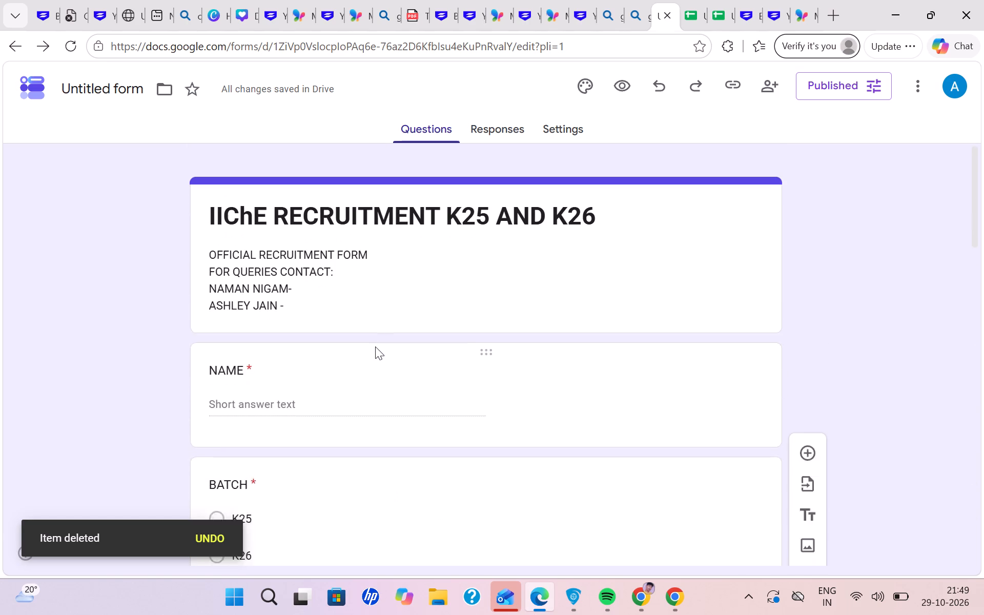
pyautogui.scroll(-5, 259, 384)
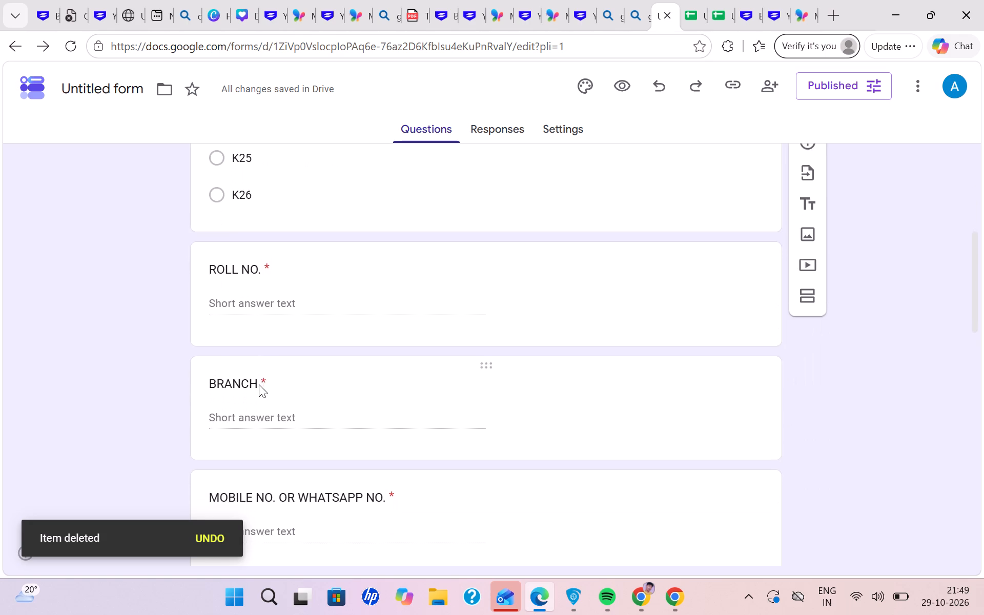
pyautogui.scroll(-7, 259, 384)
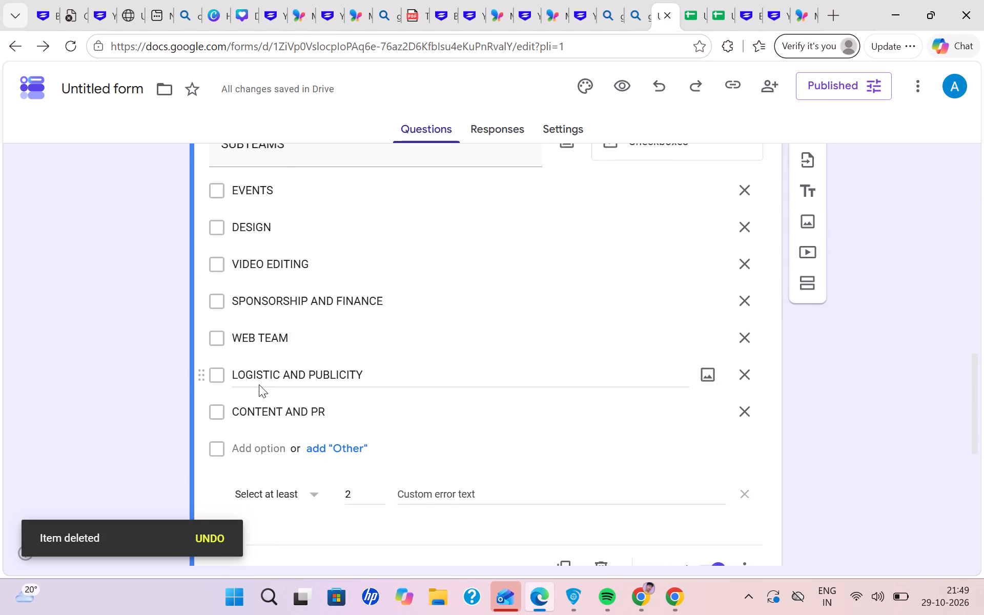
pyautogui.scroll(2, 259, 384)
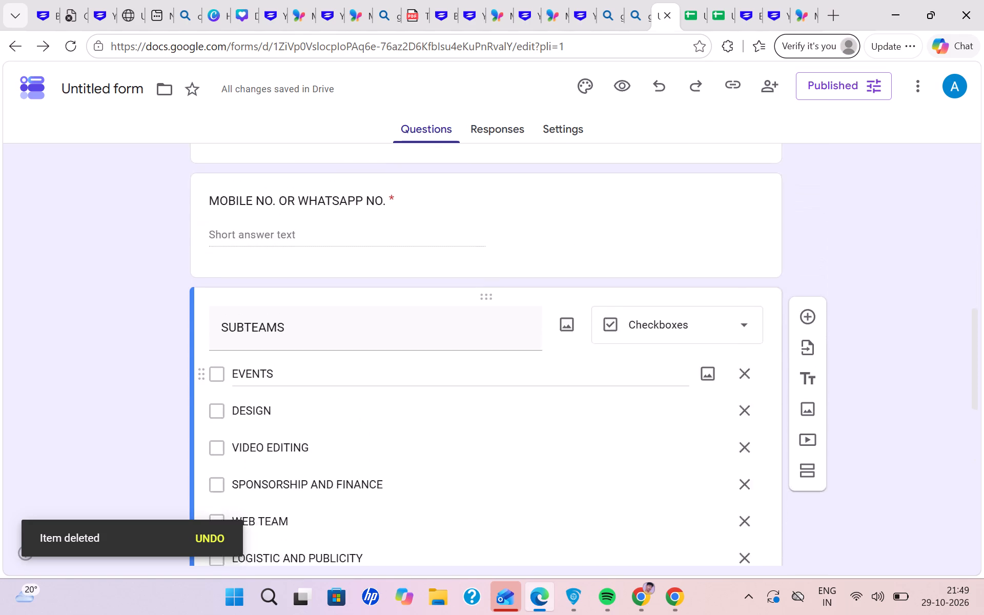
pyautogui.scroll(-4, 259, 384)
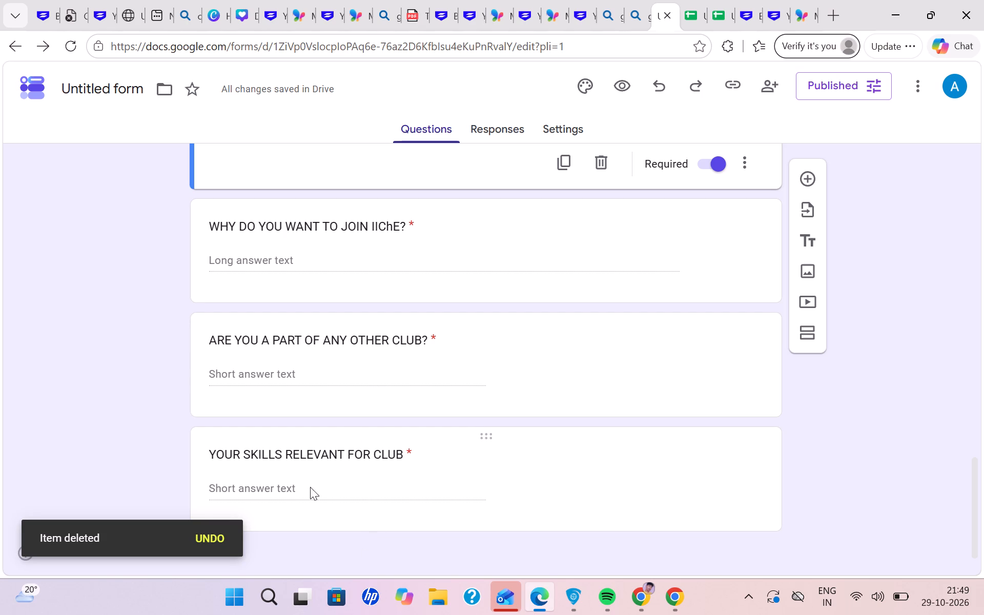
pyautogui.scroll(-1, 430, 357)
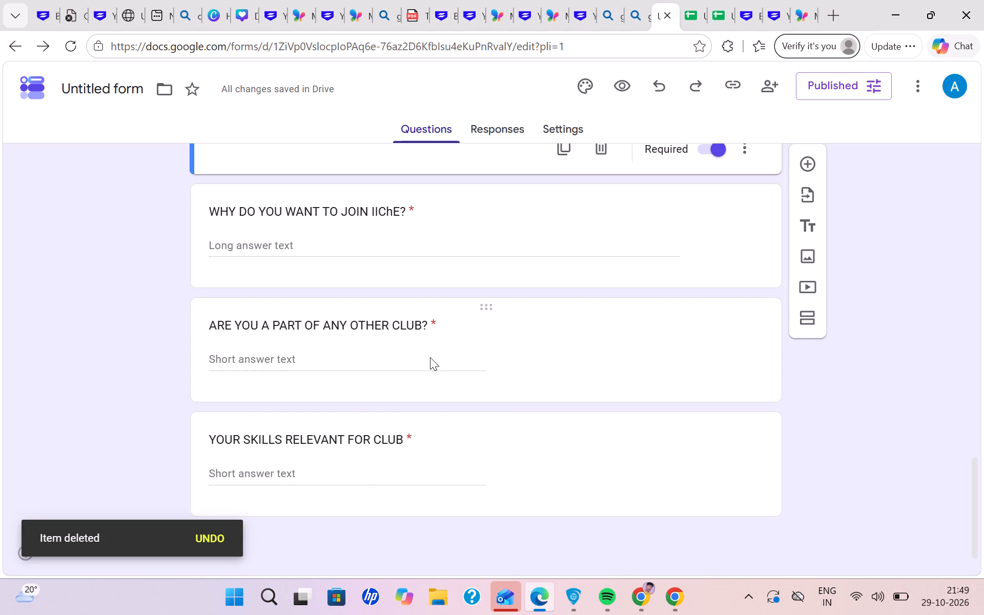
pyautogui.scroll(-2, 430, 357)
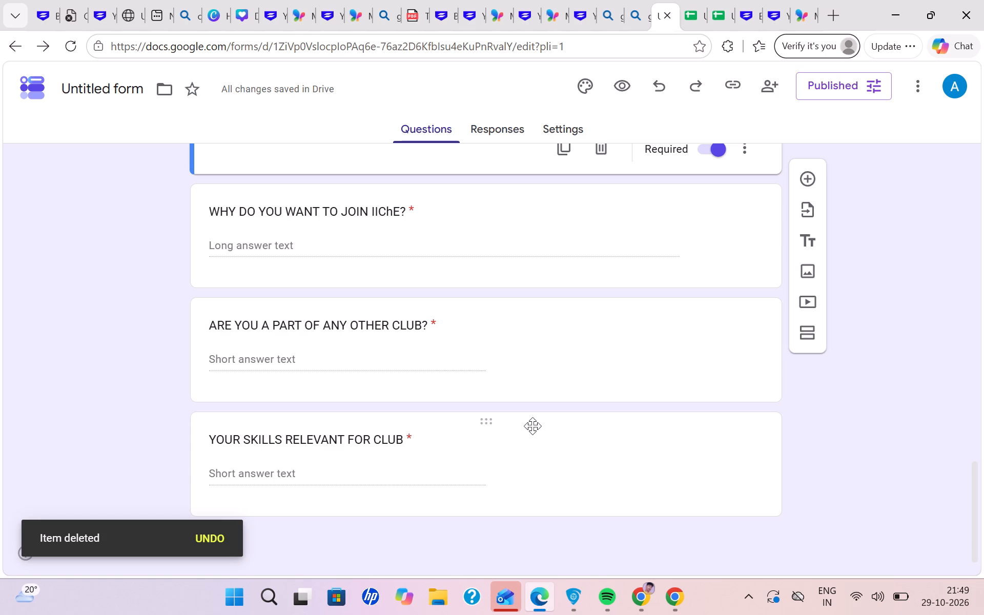
pyautogui.scroll(13, 532, 426)
pyautogui.scroll(-1, 532, 426)
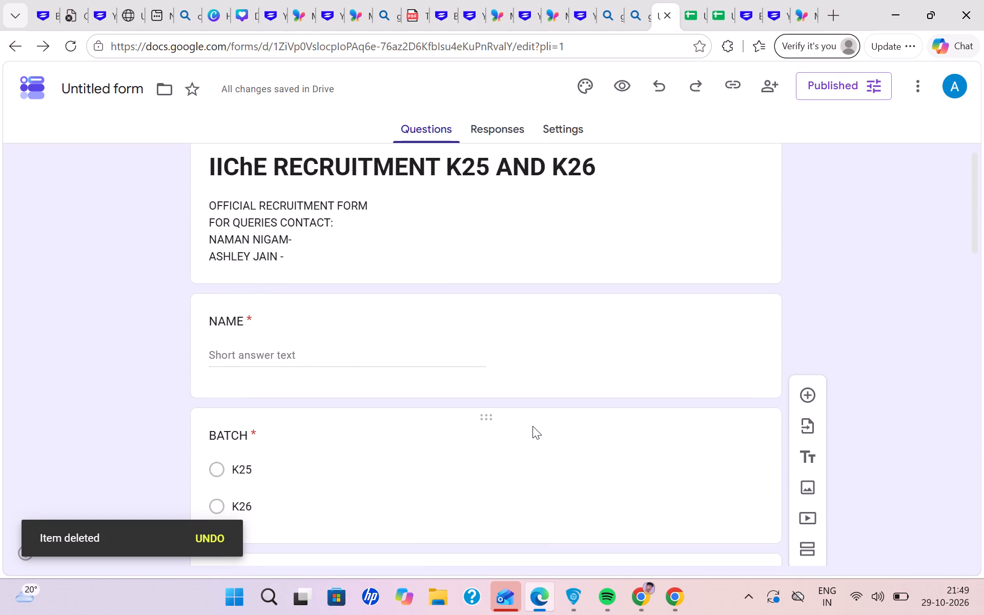
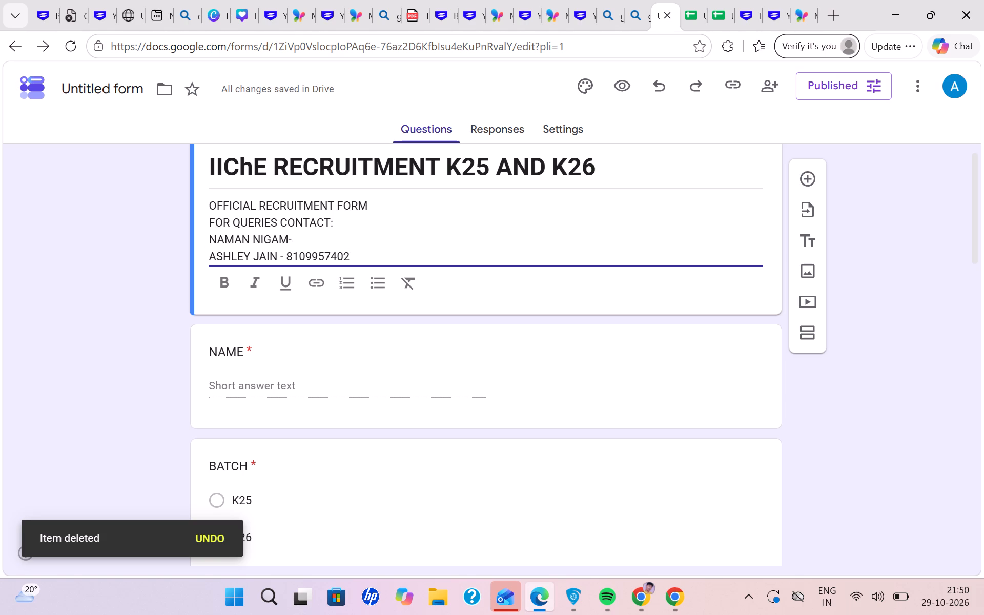
# Add the first query contact's phone number after their name in the form description.
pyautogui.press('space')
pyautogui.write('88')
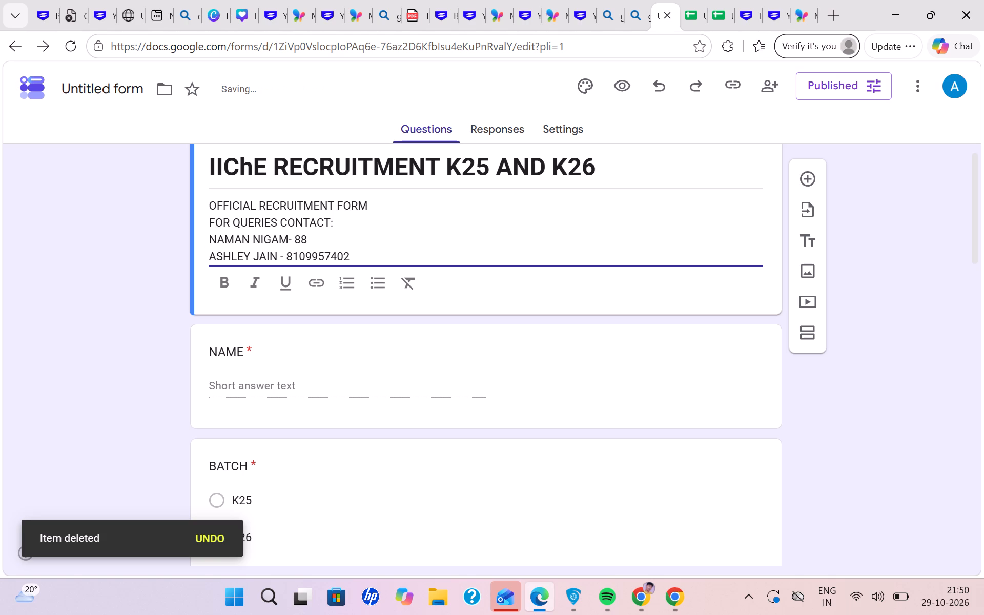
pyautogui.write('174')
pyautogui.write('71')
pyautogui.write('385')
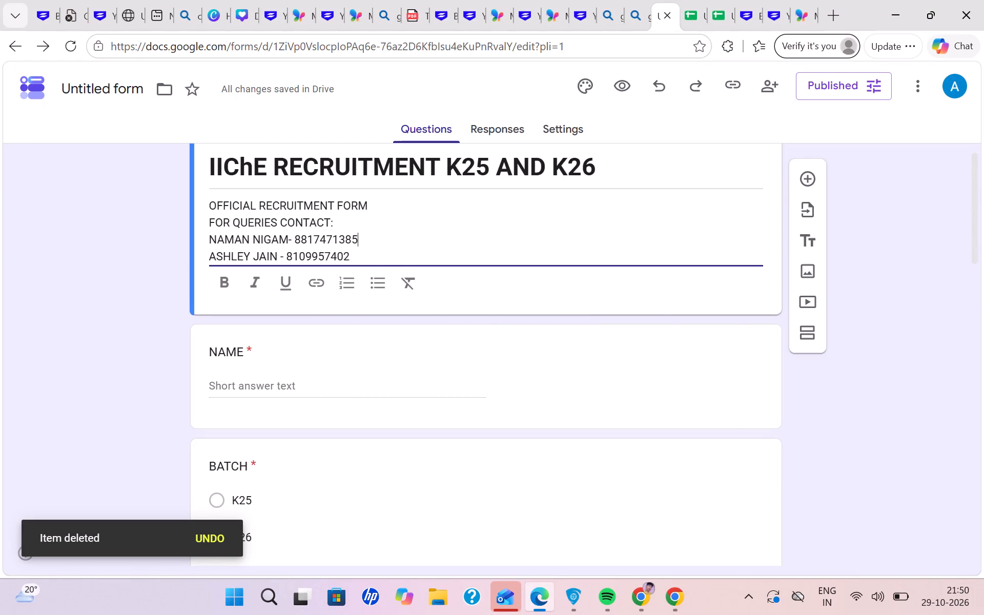
pyautogui.click(983, 374)
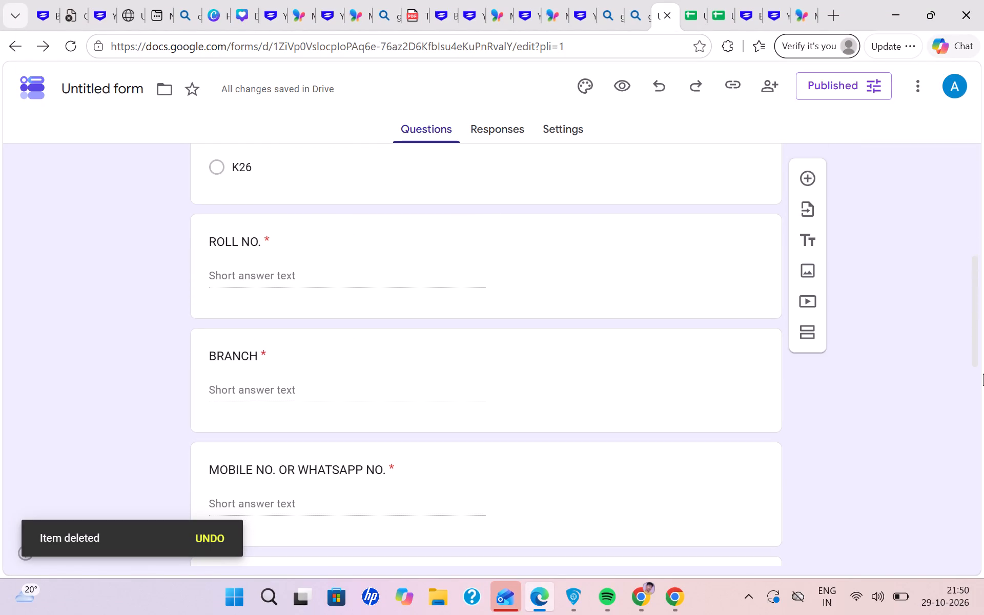
pyautogui.click(33, 336)
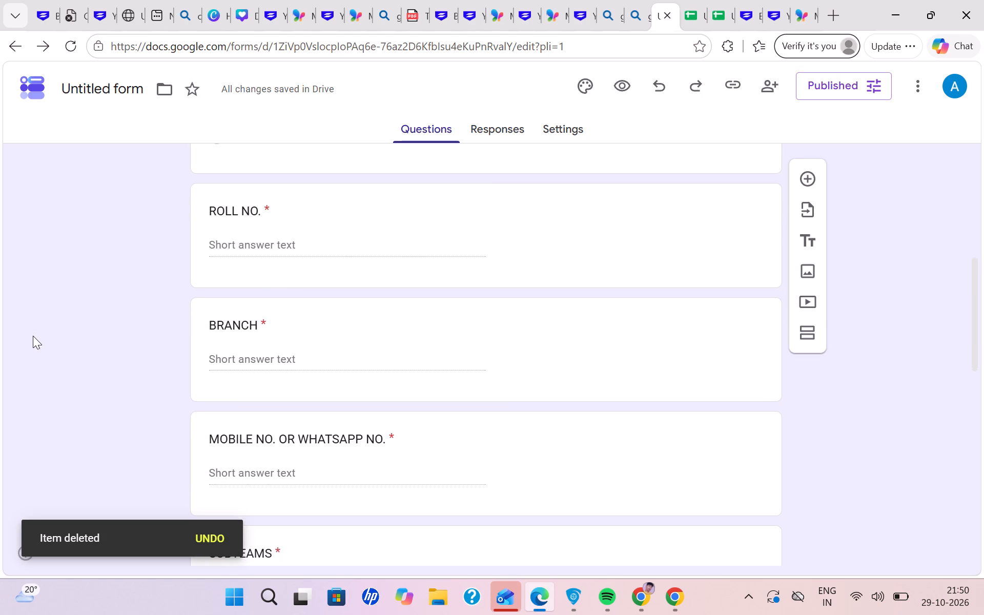
# Review the whole form from the title and contact details down to the final skills question.
pyautogui.scroll(6, 33, 336)
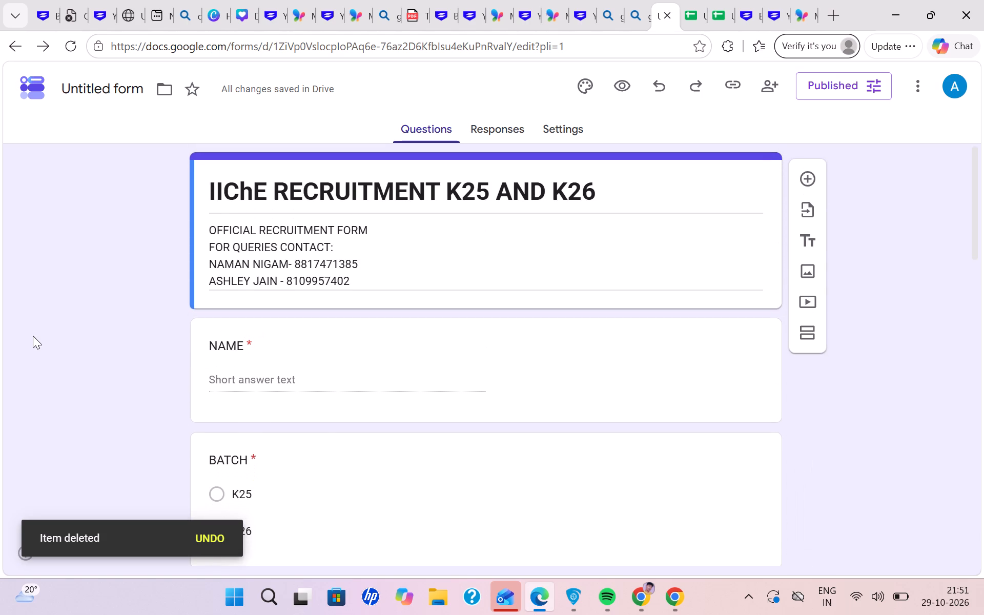
pyautogui.scroll(-10, 33, 336)
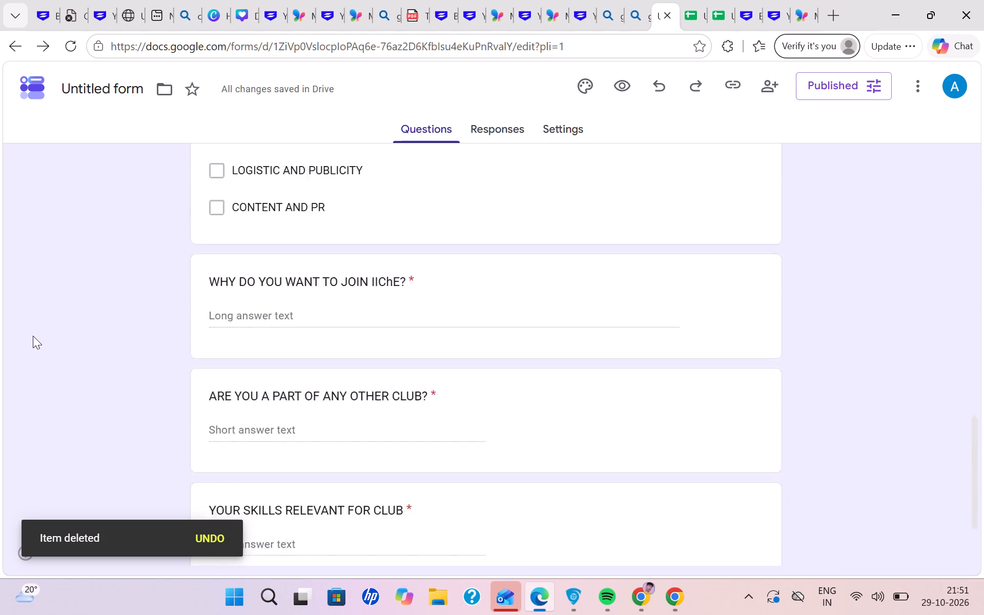
pyautogui.scroll(8, 33, 336)
pyautogui.scroll(-2, 33, 336)
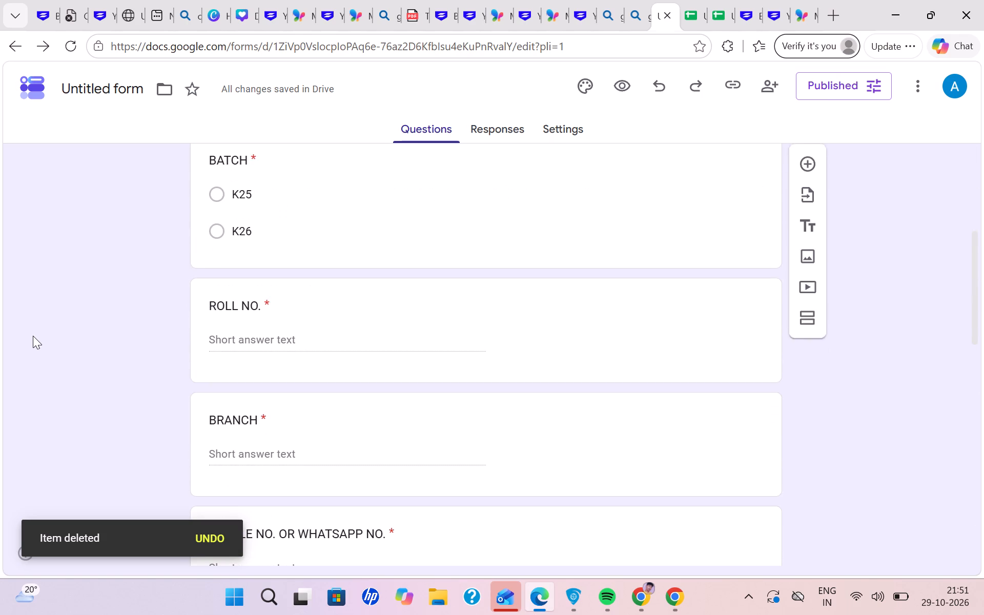
pyautogui.scroll(-4, 33, 336)
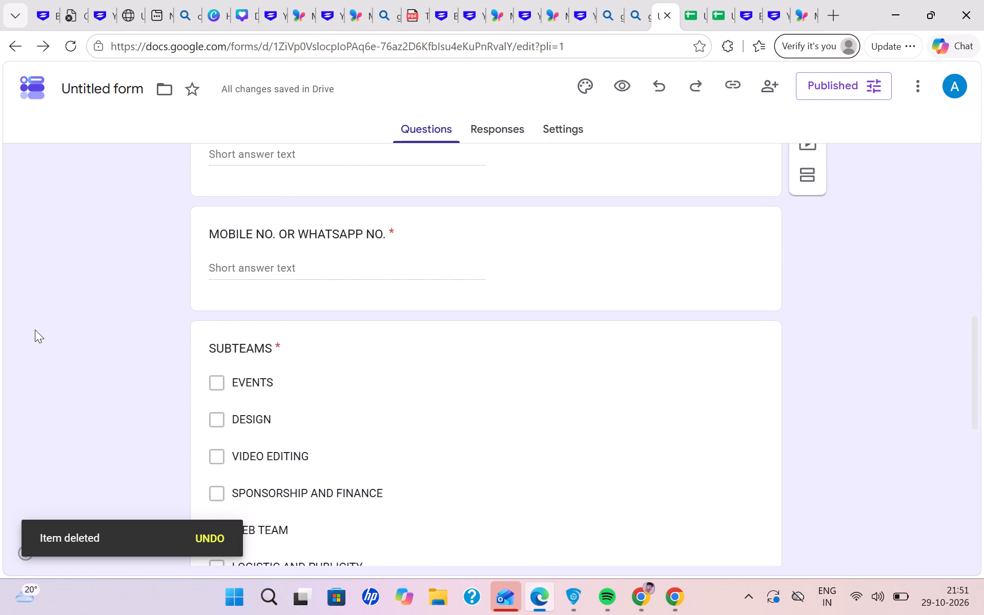
pyautogui.scroll(-8, 35, 330)
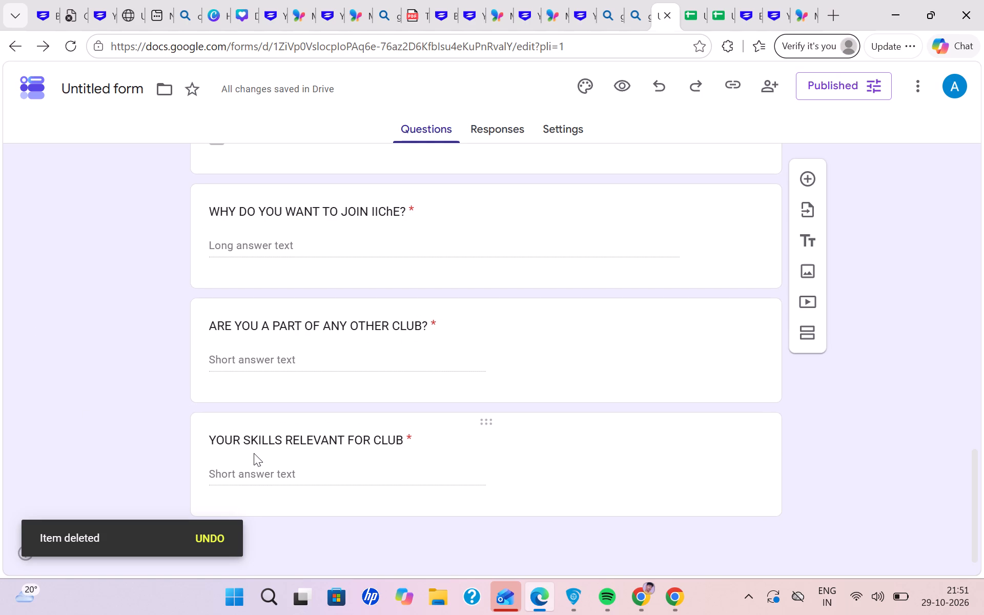
# Reword the last question as YOUR SKILLS RELEVANT FOR THE CLUB.
pyautogui.click(353, 458)
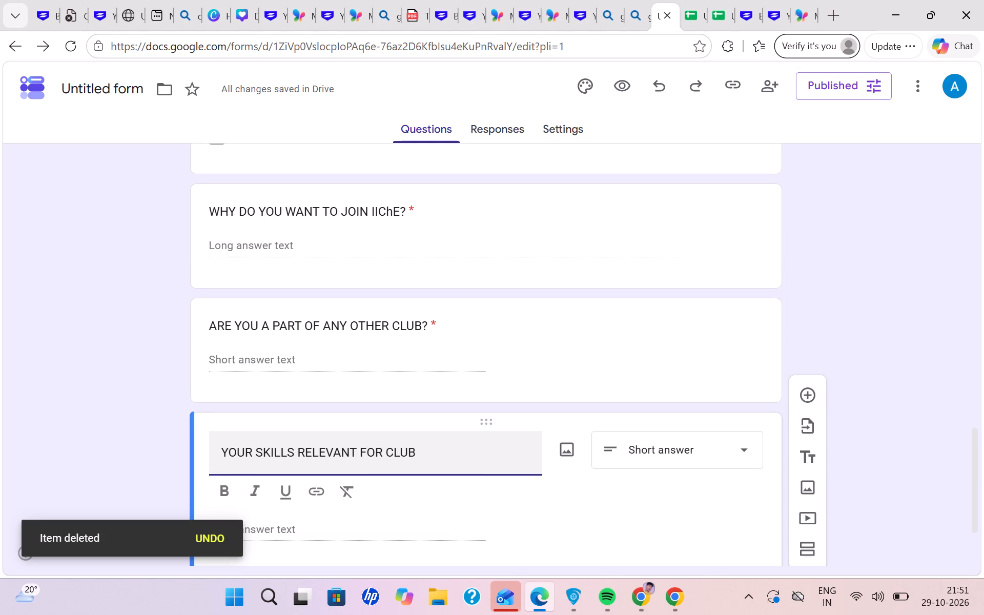
pyautogui.click(379, 454)
pyautogui.click(384, 453)
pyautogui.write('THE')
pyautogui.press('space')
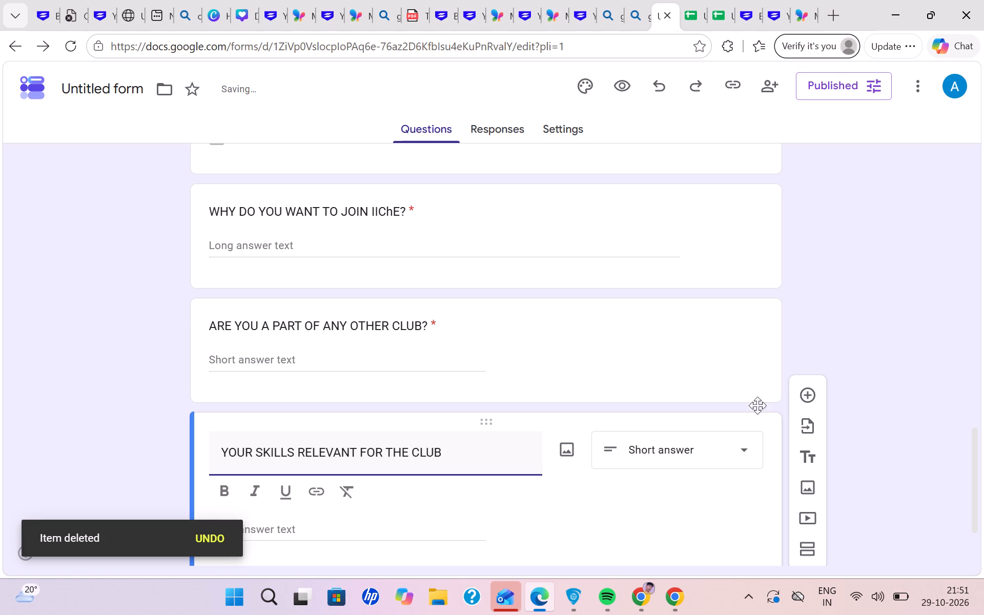
pyautogui.click(843, 344)
pyautogui.scroll(-4, 843, 344)
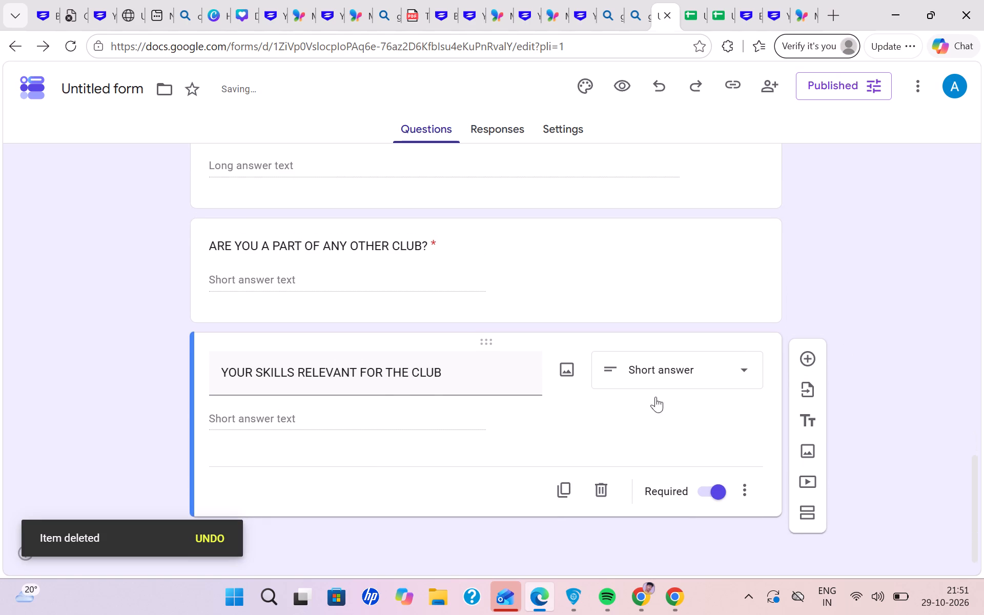
pyautogui.click(364, 530)
# Review the form's questions again, checking SUBTEAMS, BATCH, ROLL NO., BRANCH and MOBILE NO. OR WHATSAPP NO.
pyautogui.scroll(4, 364, 530)
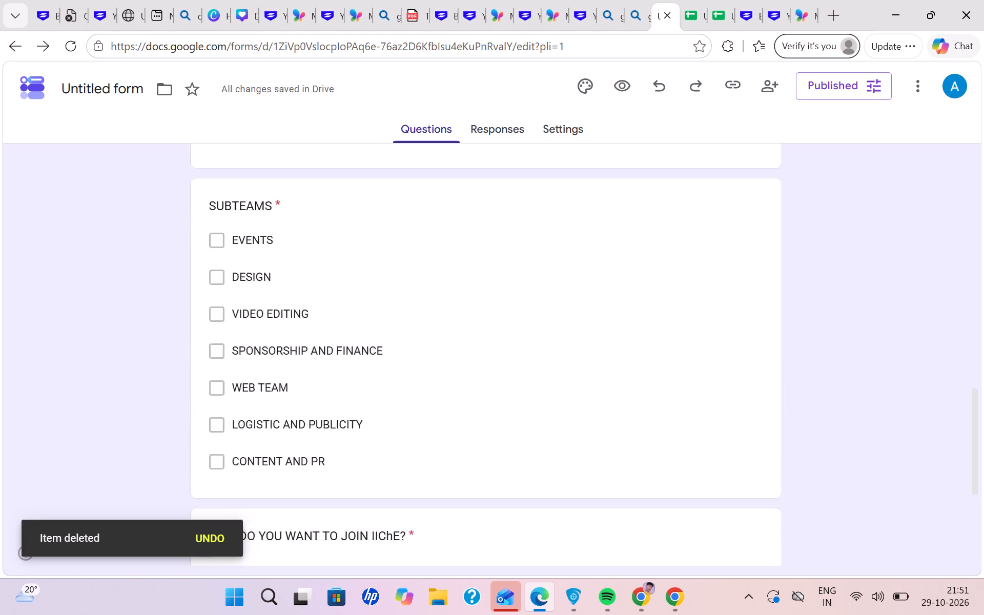
pyautogui.scroll(3, 364, 530)
pyautogui.scroll(-5, 364, 530)
pyautogui.scroll(4, 364, 530)
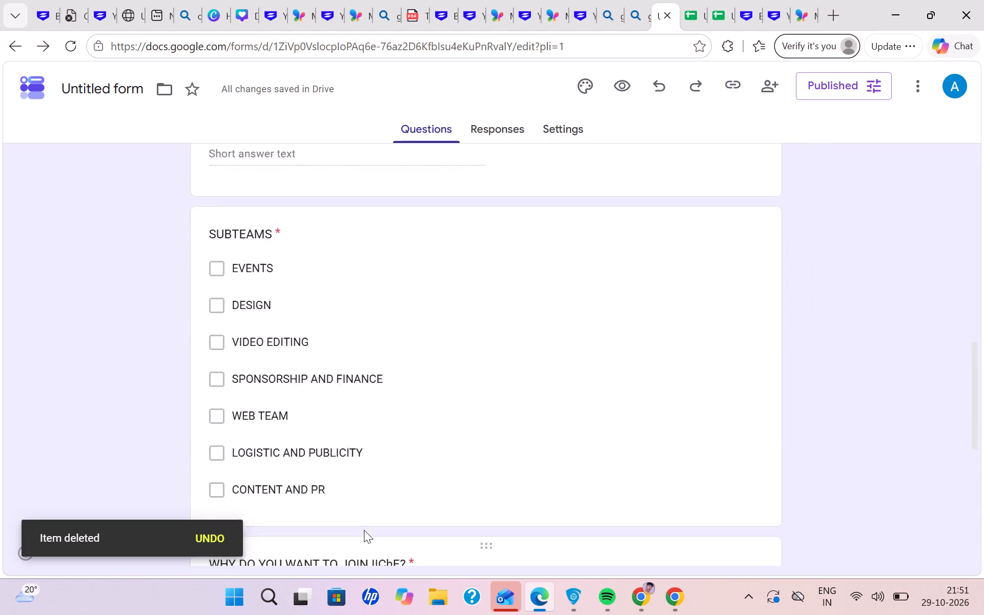
pyautogui.scroll(5, 364, 530)
pyautogui.scroll(-1, 364, 530)
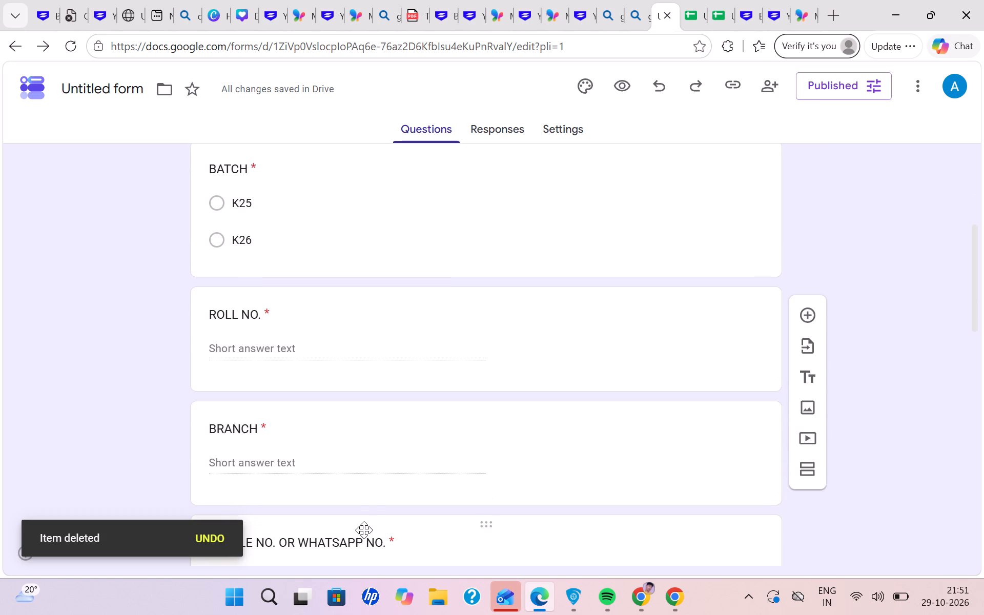
pyautogui.scroll(-1, 364, 530)
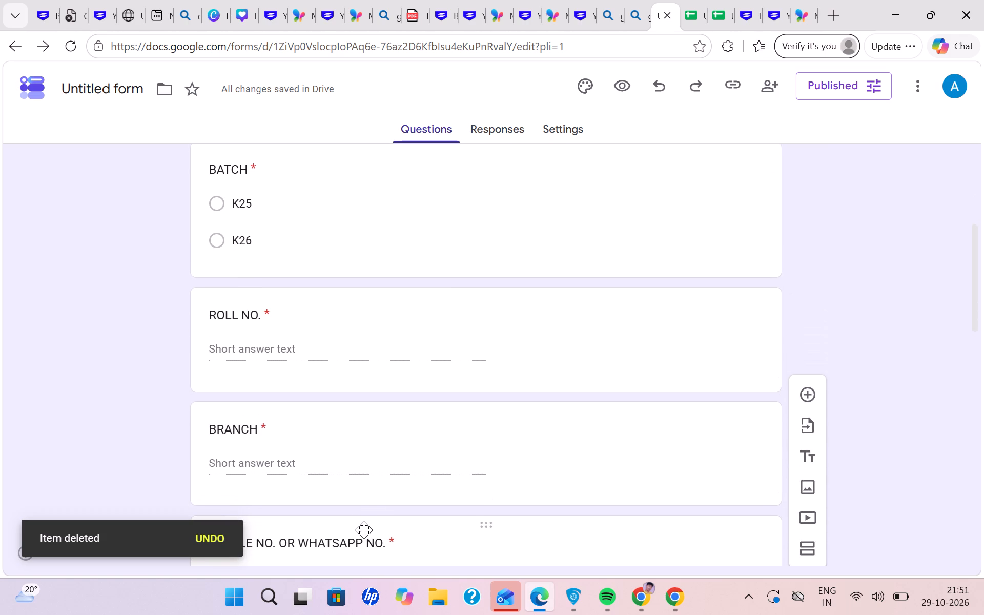
pyautogui.scroll(-3, 364, 530)
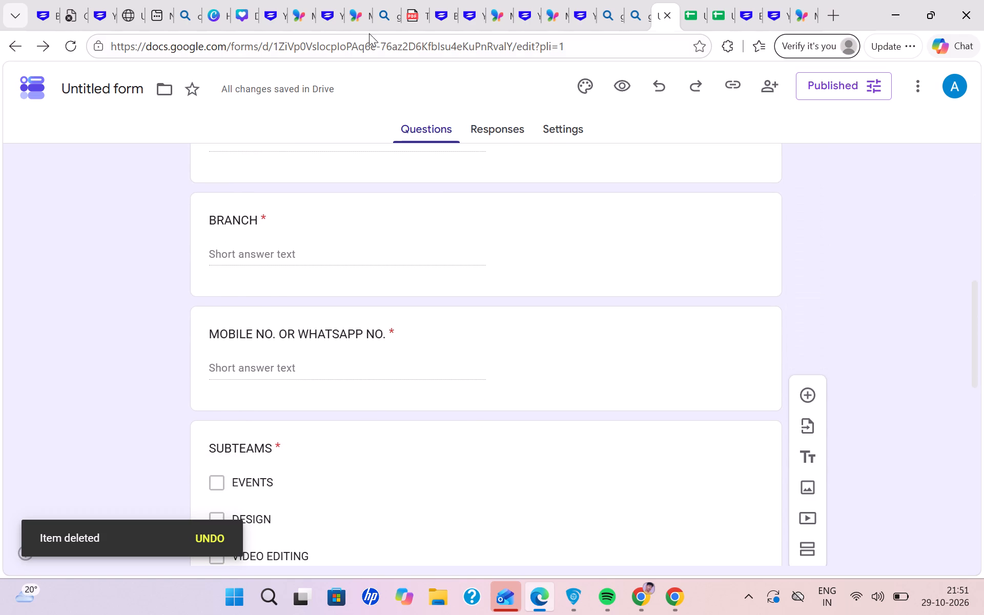
# Close the duplicate copy of the response spreadsheet and return to the form's questions.
pyautogui.click(694, 9)
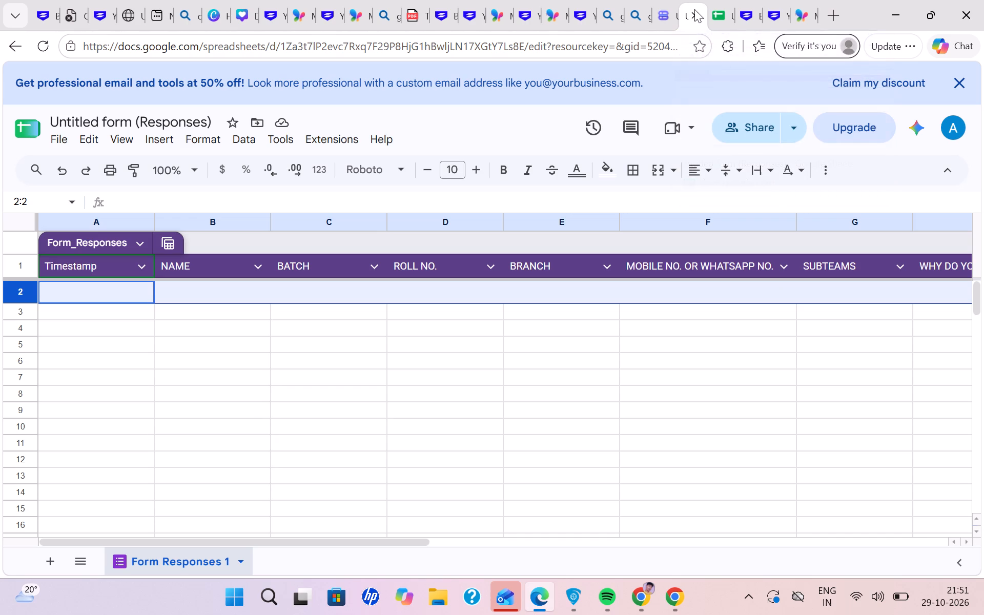
pyautogui.click(721, 18)
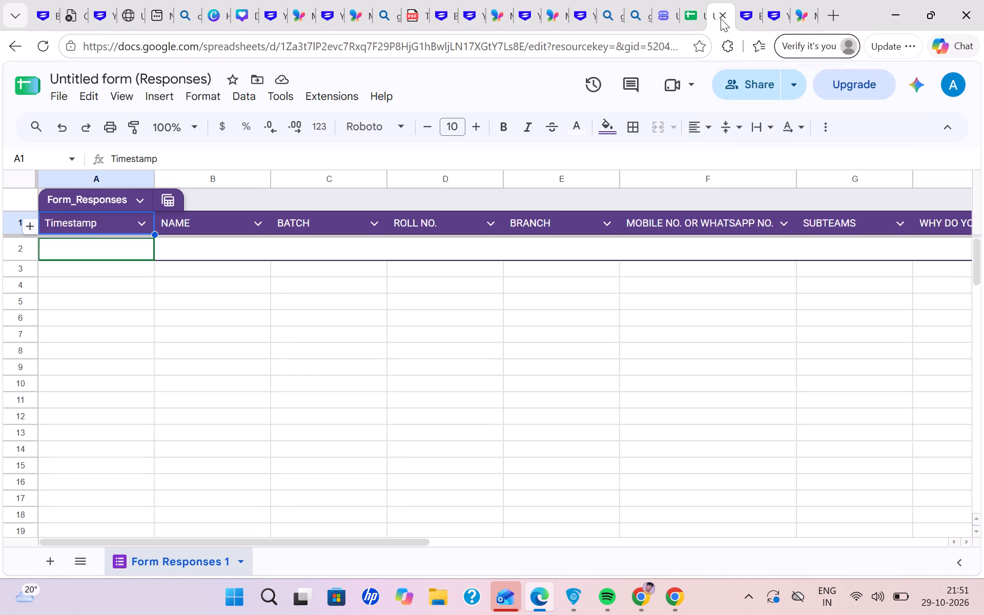
pyautogui.click(724, 18)
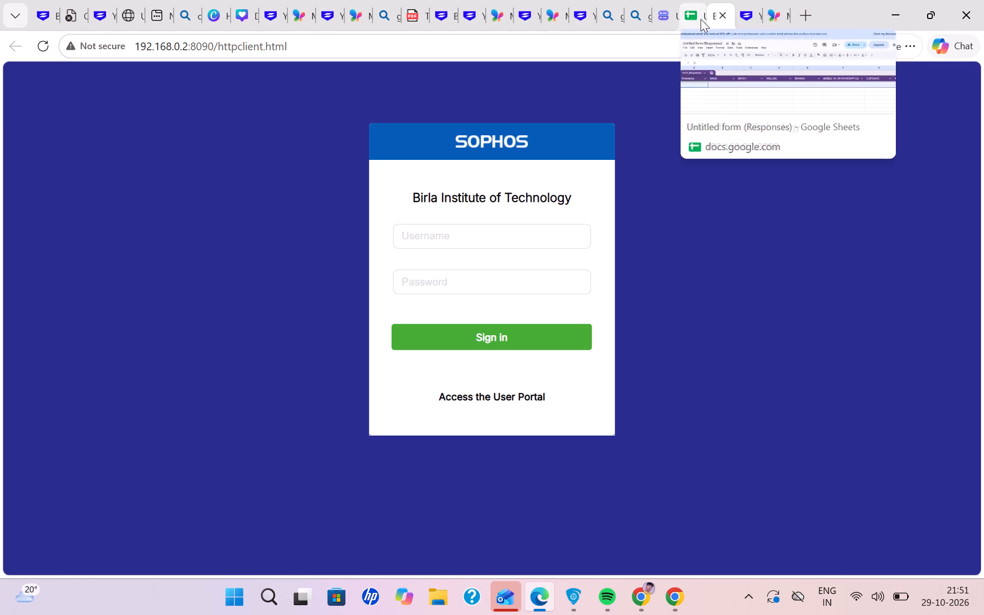
pyautogui.click(664, 10)
# Check the form from its title to the last questions and open its collaborator sharing settings.
pyautogui.scroll(8, 417, 325)
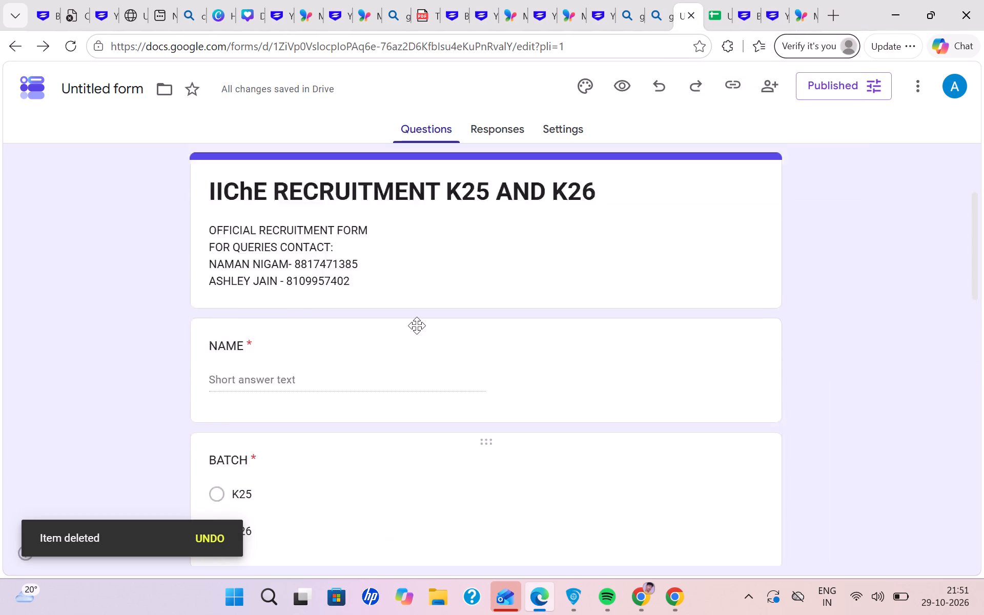
pyautogui.scroll(-3, 417, 325)
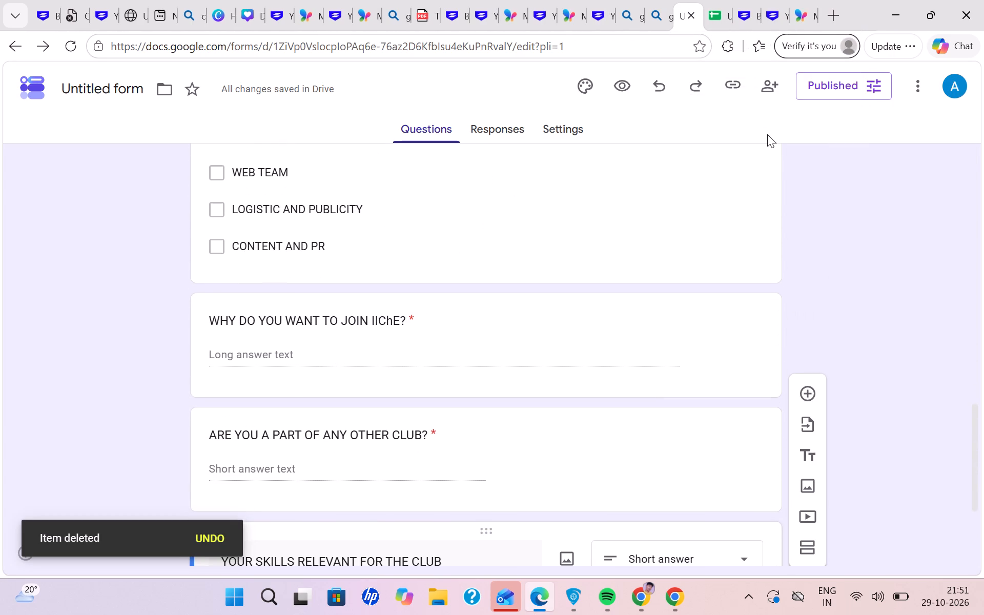
pyautogui.click(763, 90)
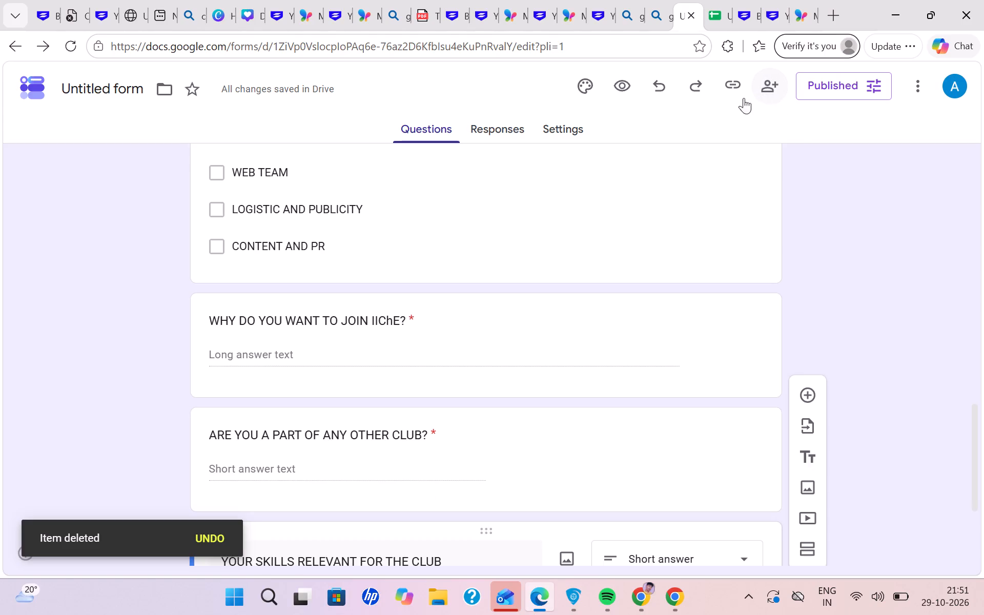
pyautogui.click(824, 178)
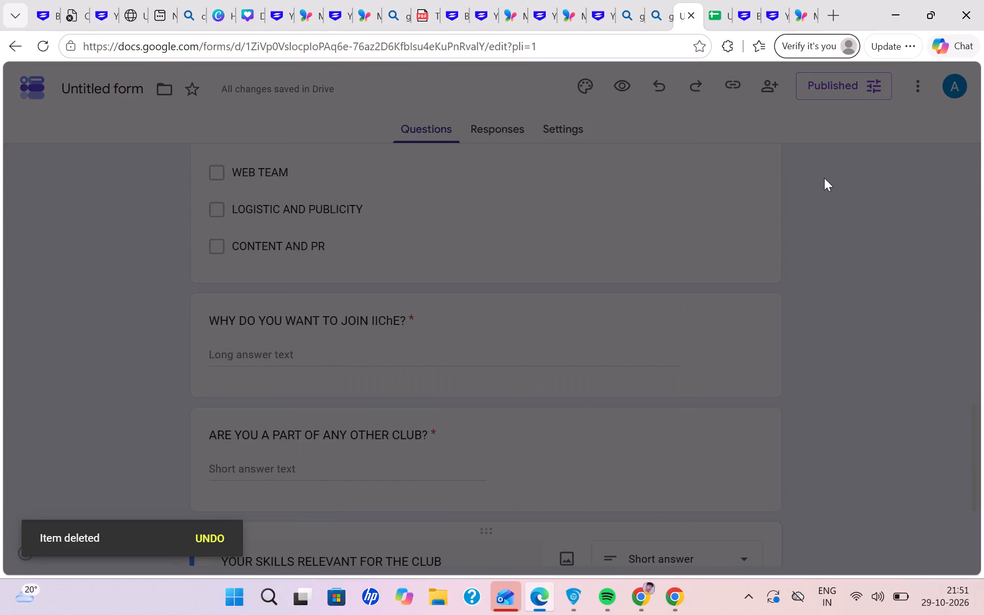
# Review the recruitment form again, from its title, contact details, NAME and BATCH to the subteam options and the questions about joining IIChE.
pyautogui.scroll(10, 522, 273)
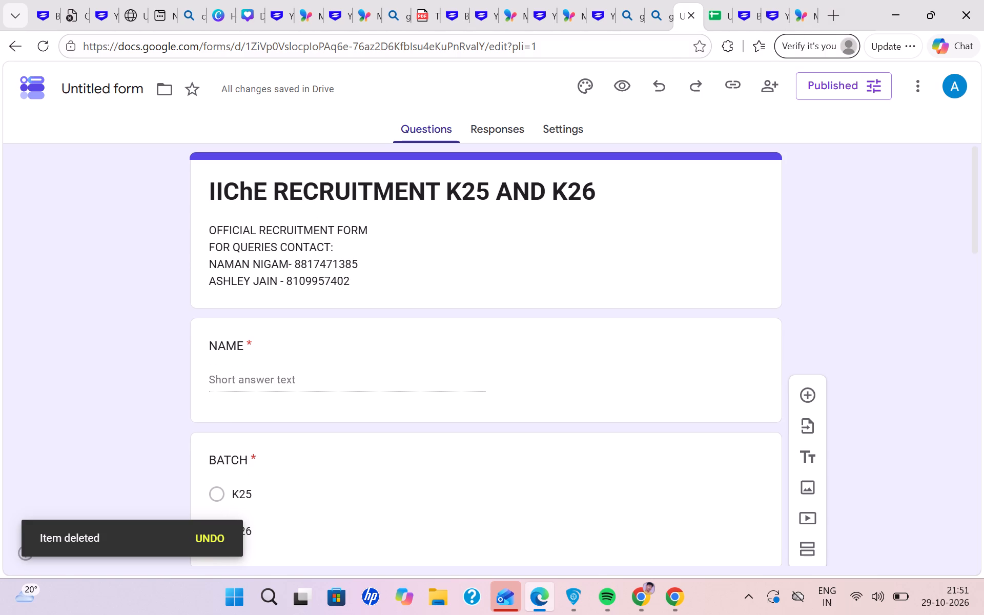
pyautogui.scroll(-9, 596, 368)
pyautogui.scroll(3, 596, 368)
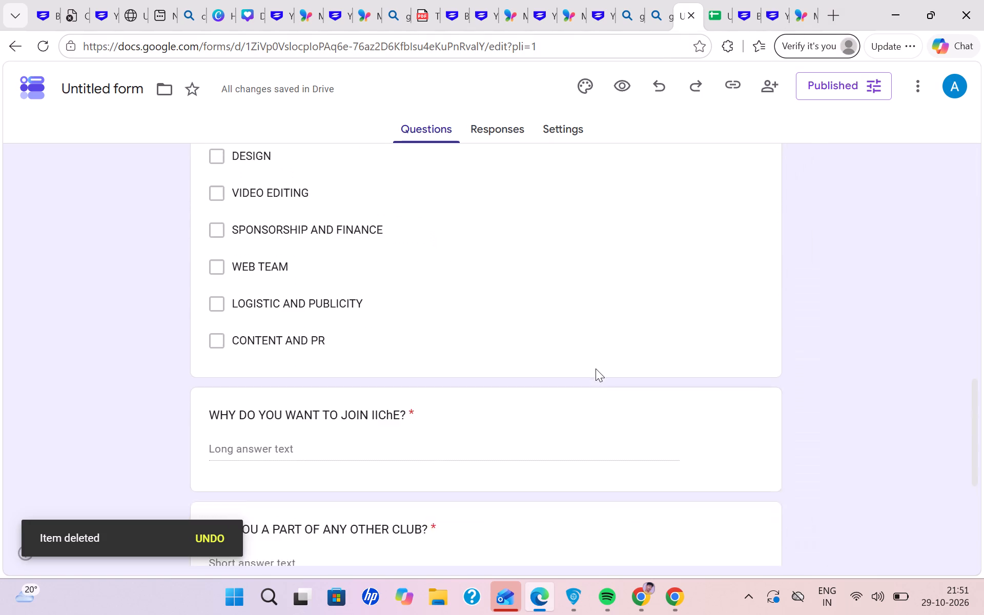
pyautogui.scroll(5, 596, 368)
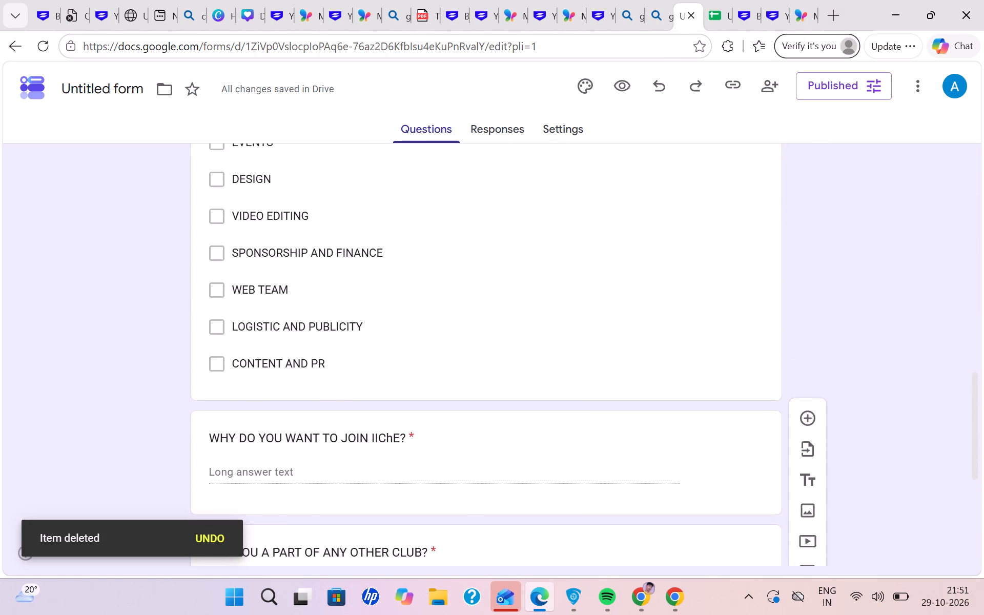
pyautogui.scroll(4, 596, 368)
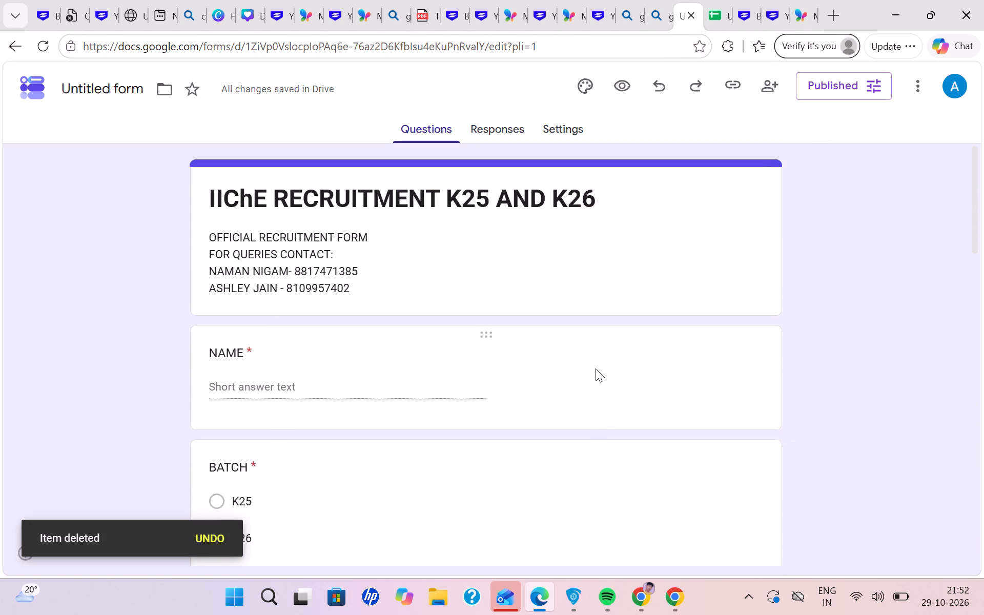